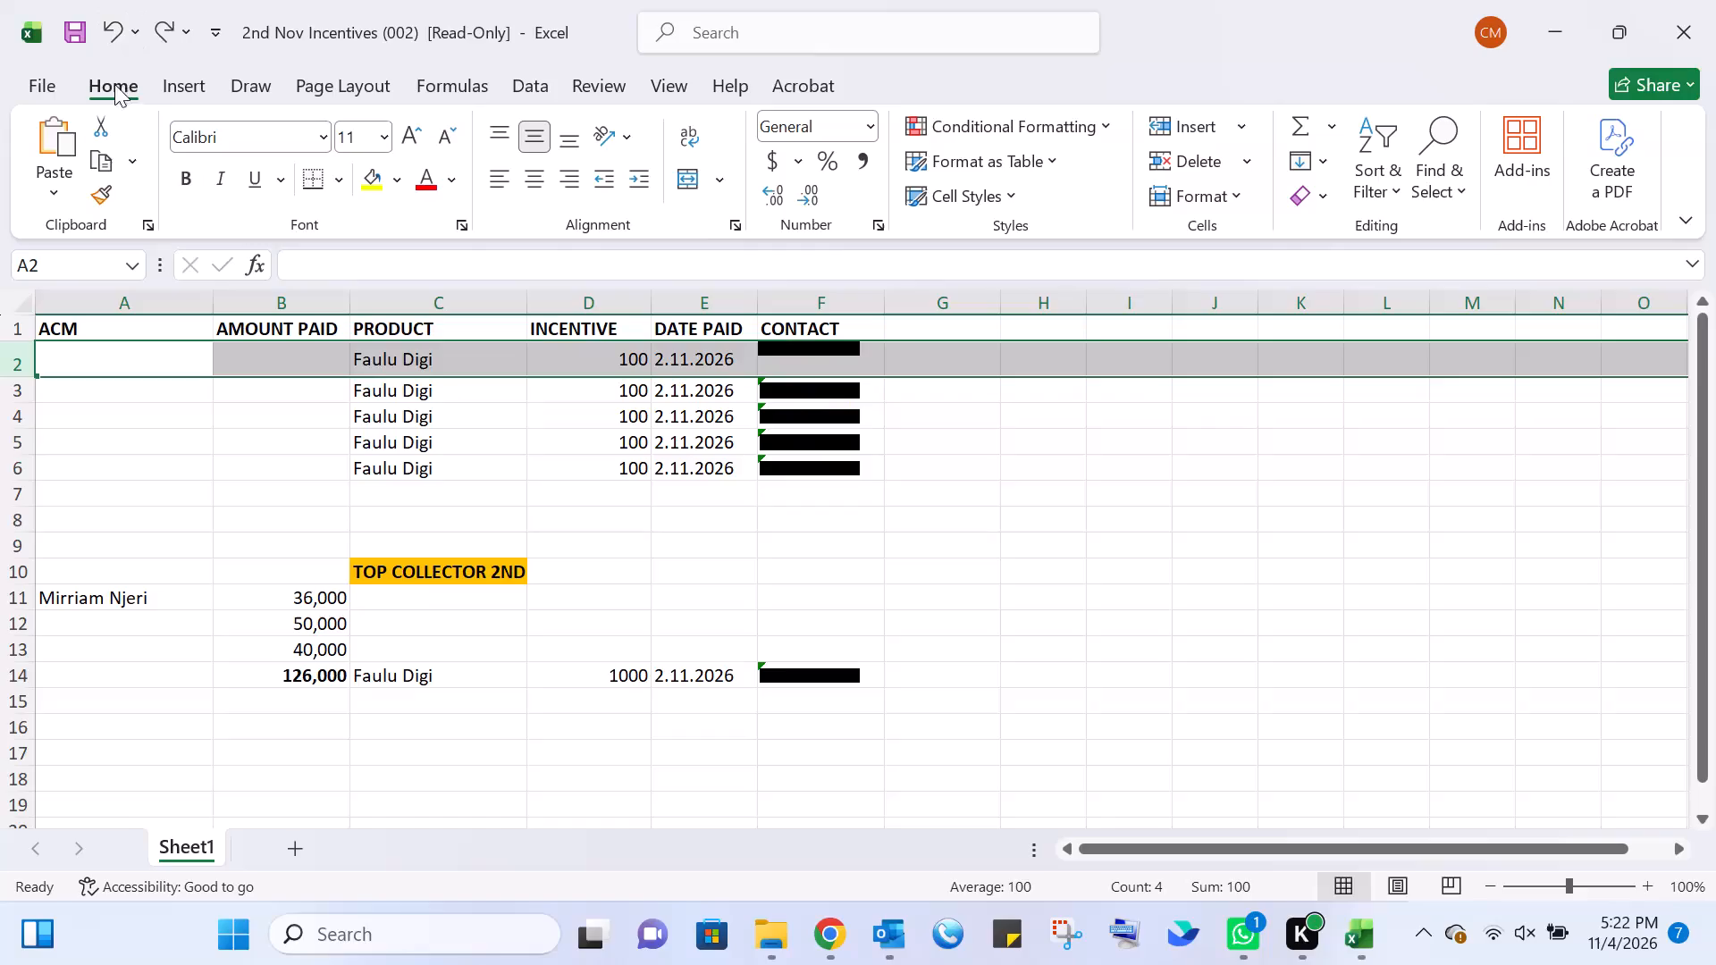
Align the contact in cell F2 to the right and to the top of the cell.
left_click(799, 355)
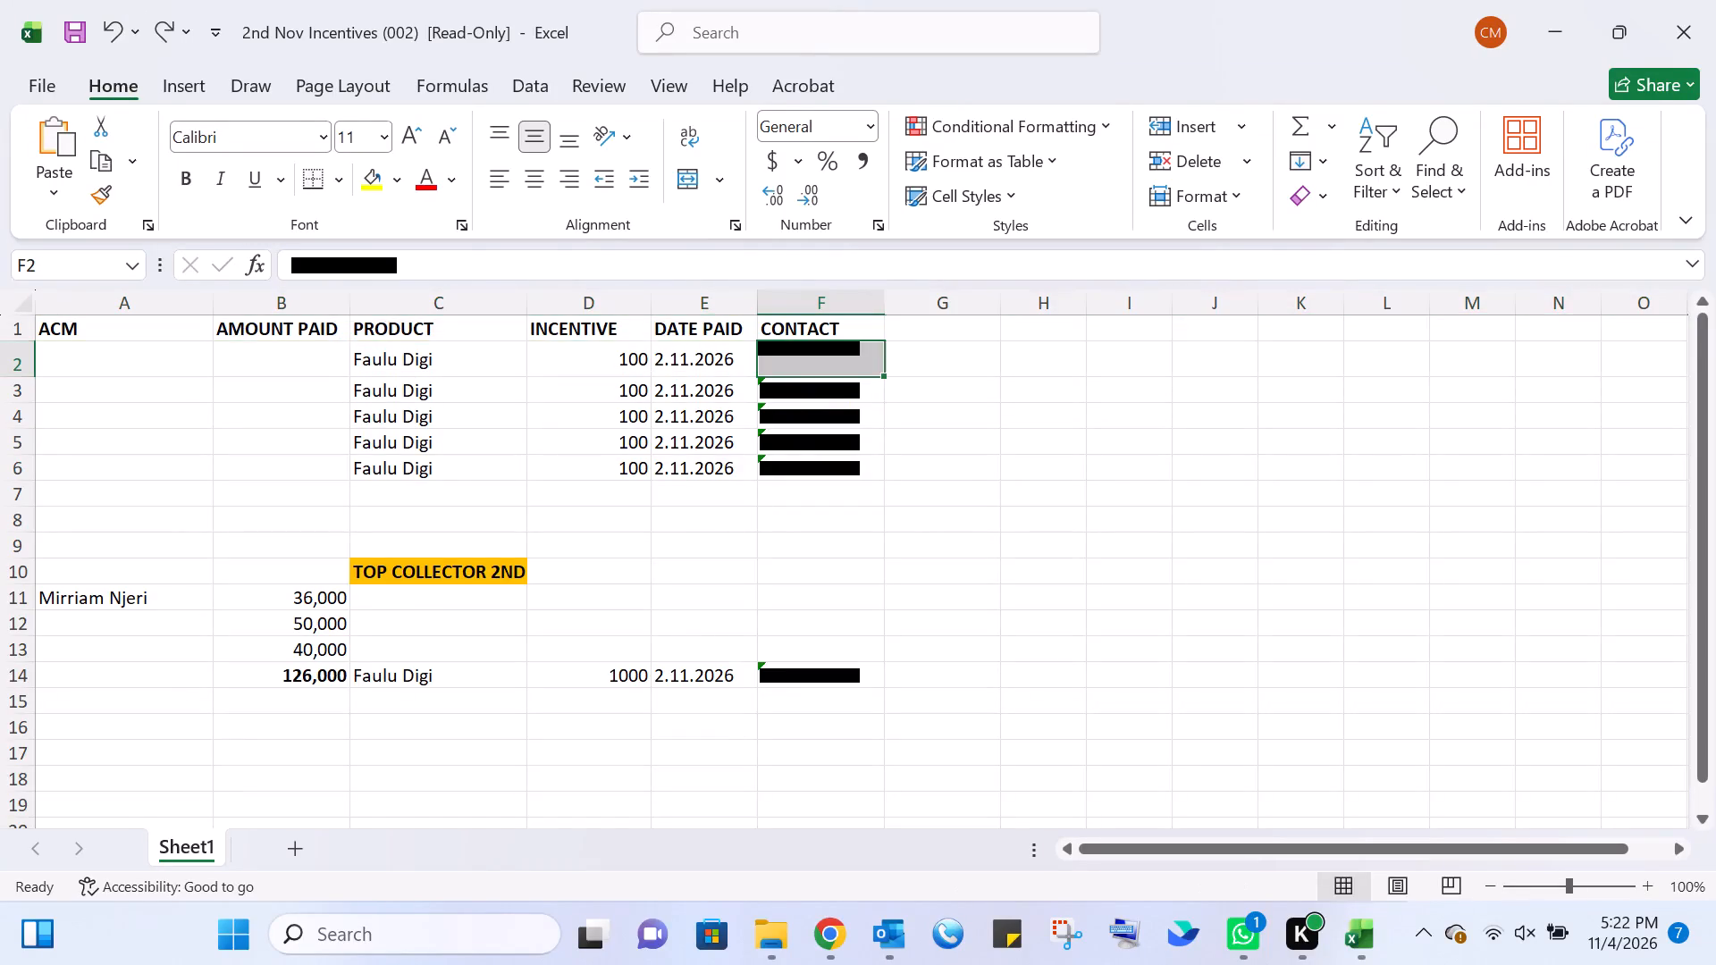
left_click(540, 180)
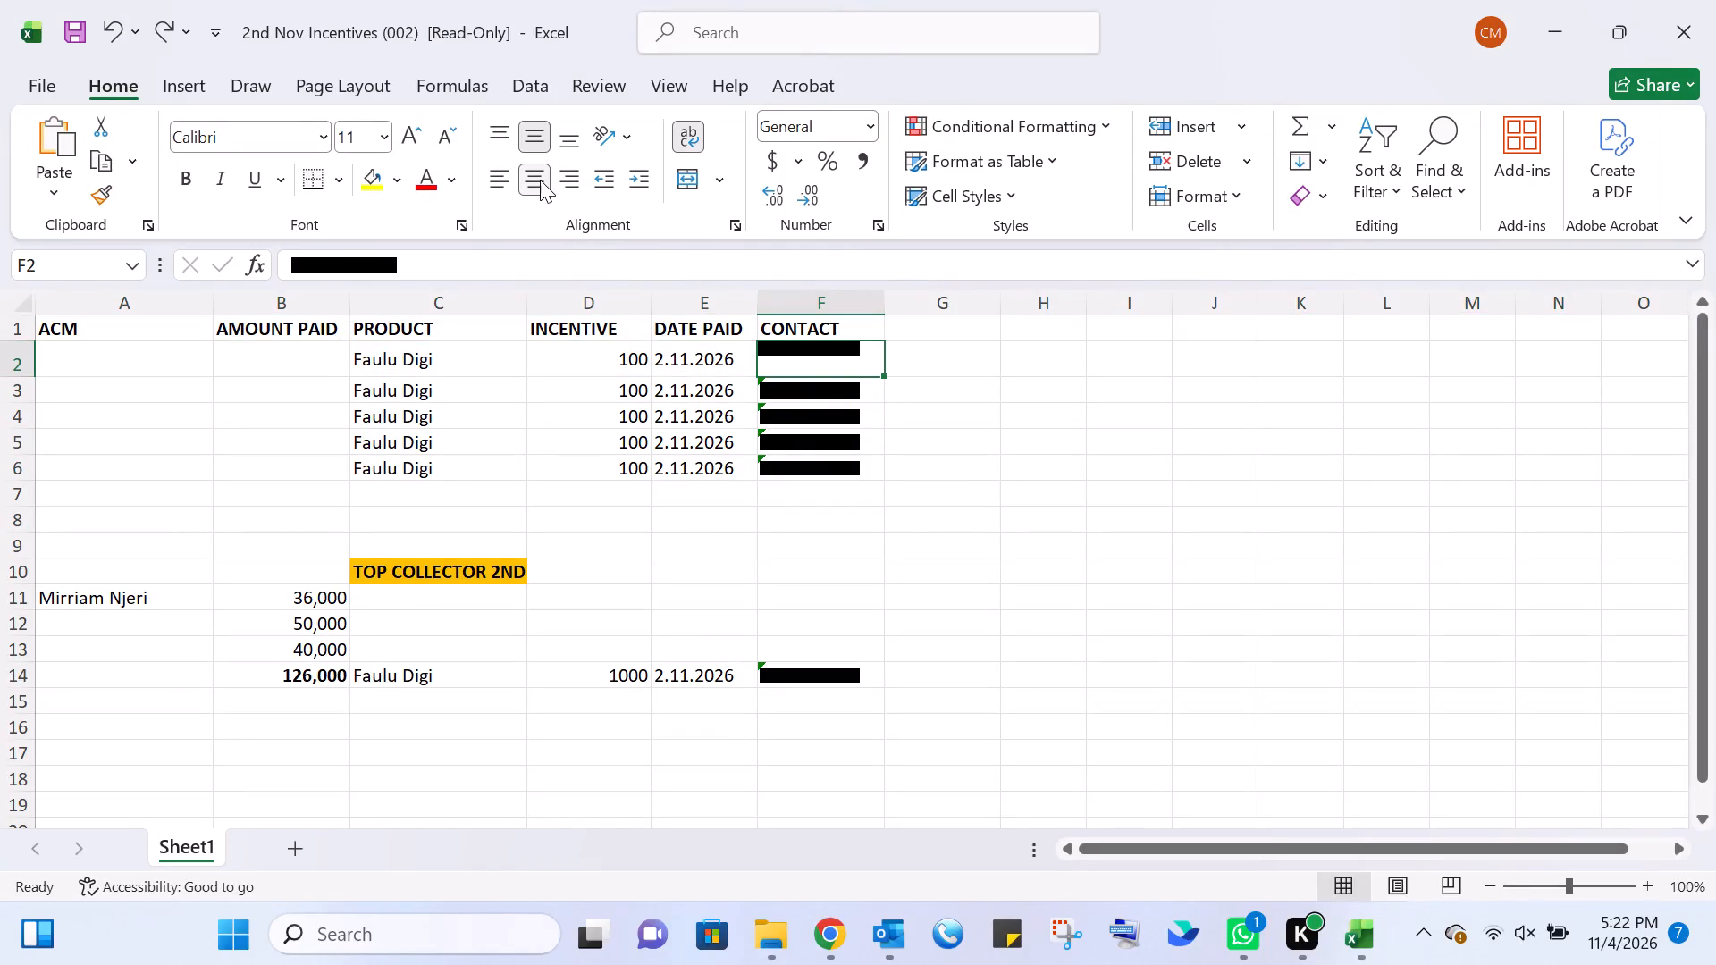
left_click(560, 185)
left_click(512, 125)
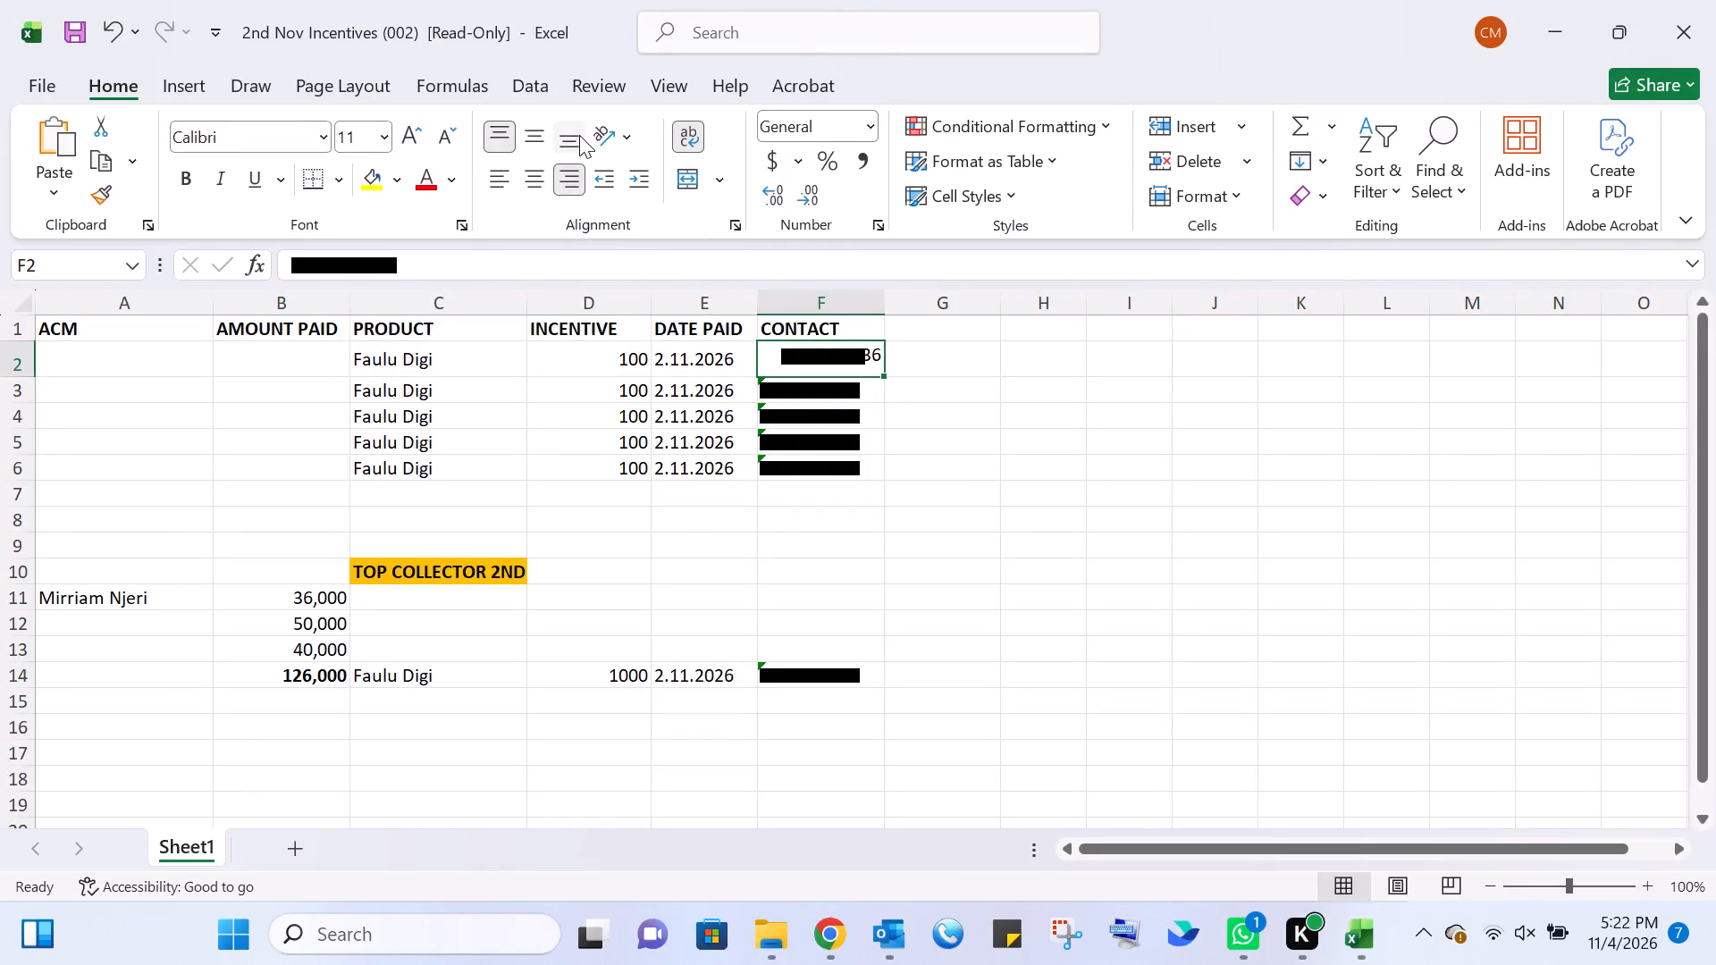
left_click(863, 354)
left_click(921, 356)
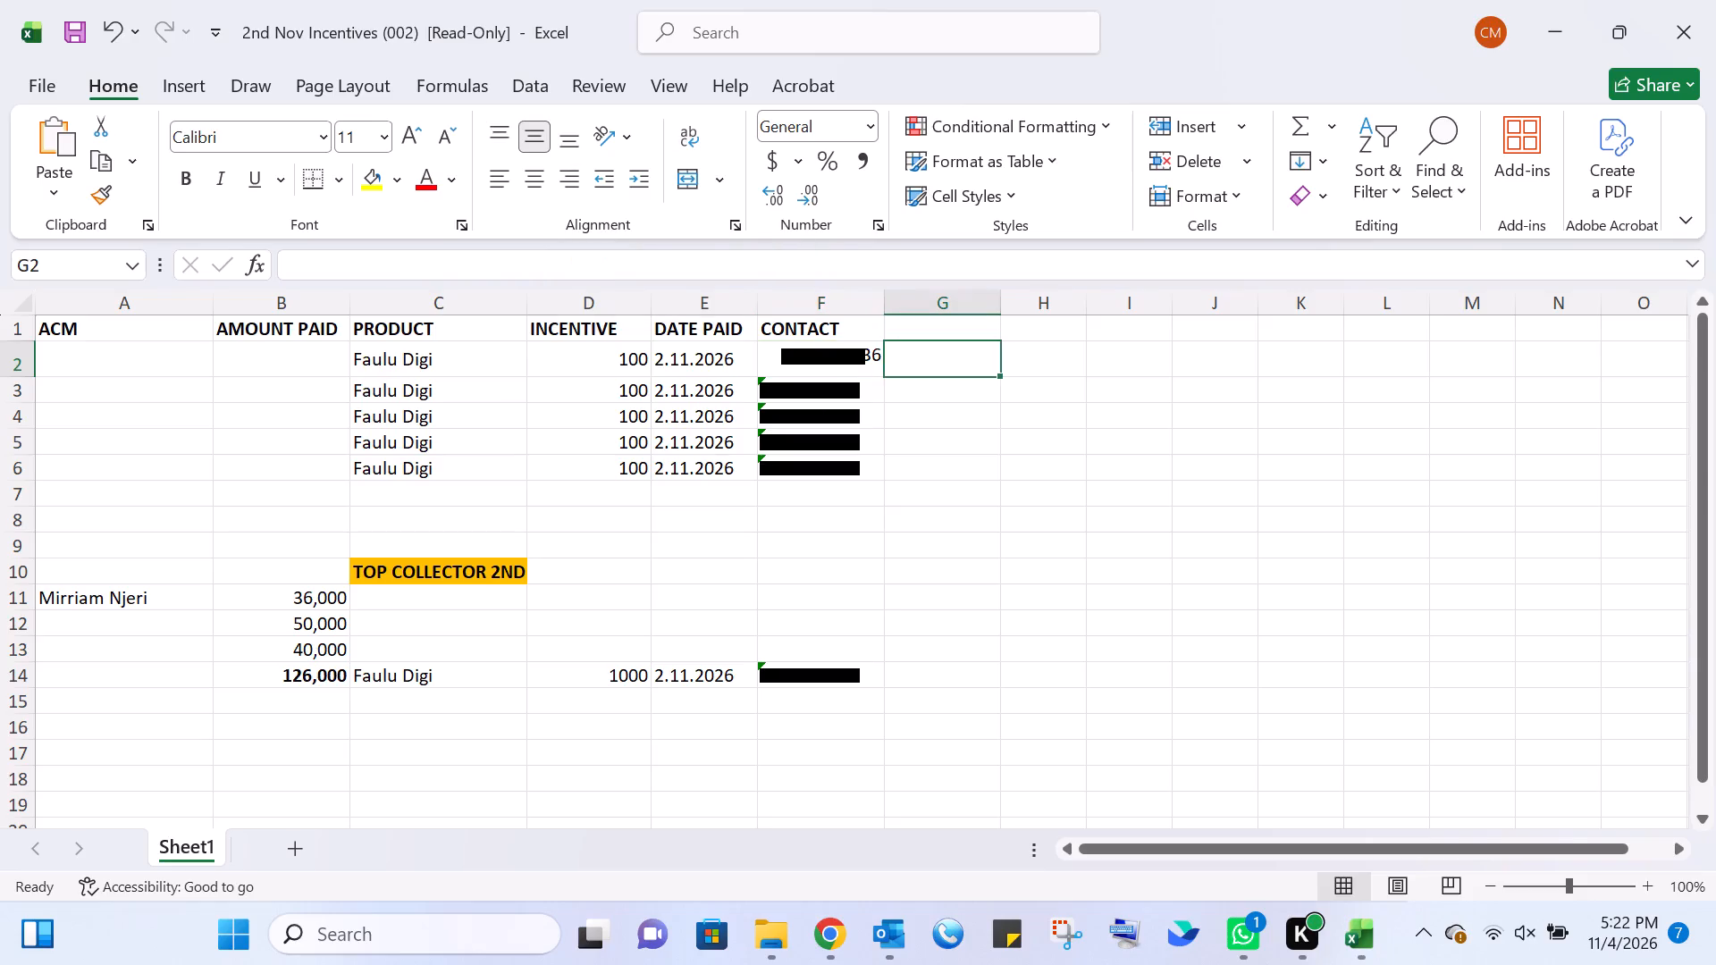
Clear the contacts of the five upper entries, cells F2 to F6.
left_click(846, 358)
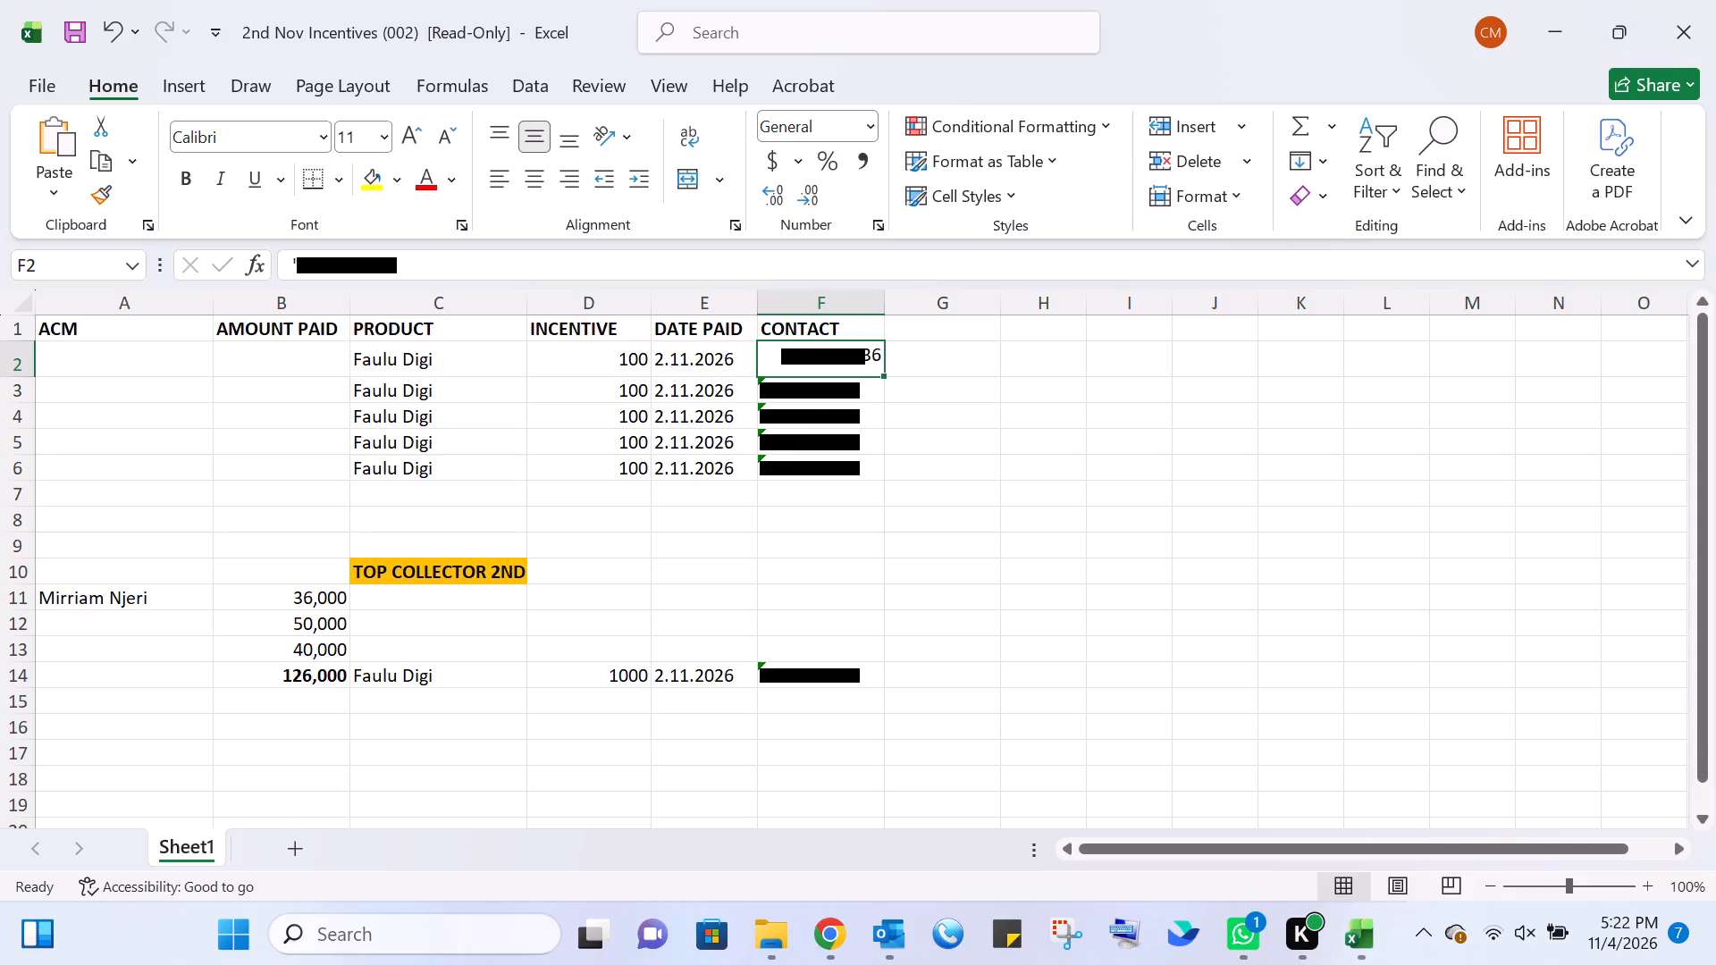
left_click_drag(828, 358, 843, 462)
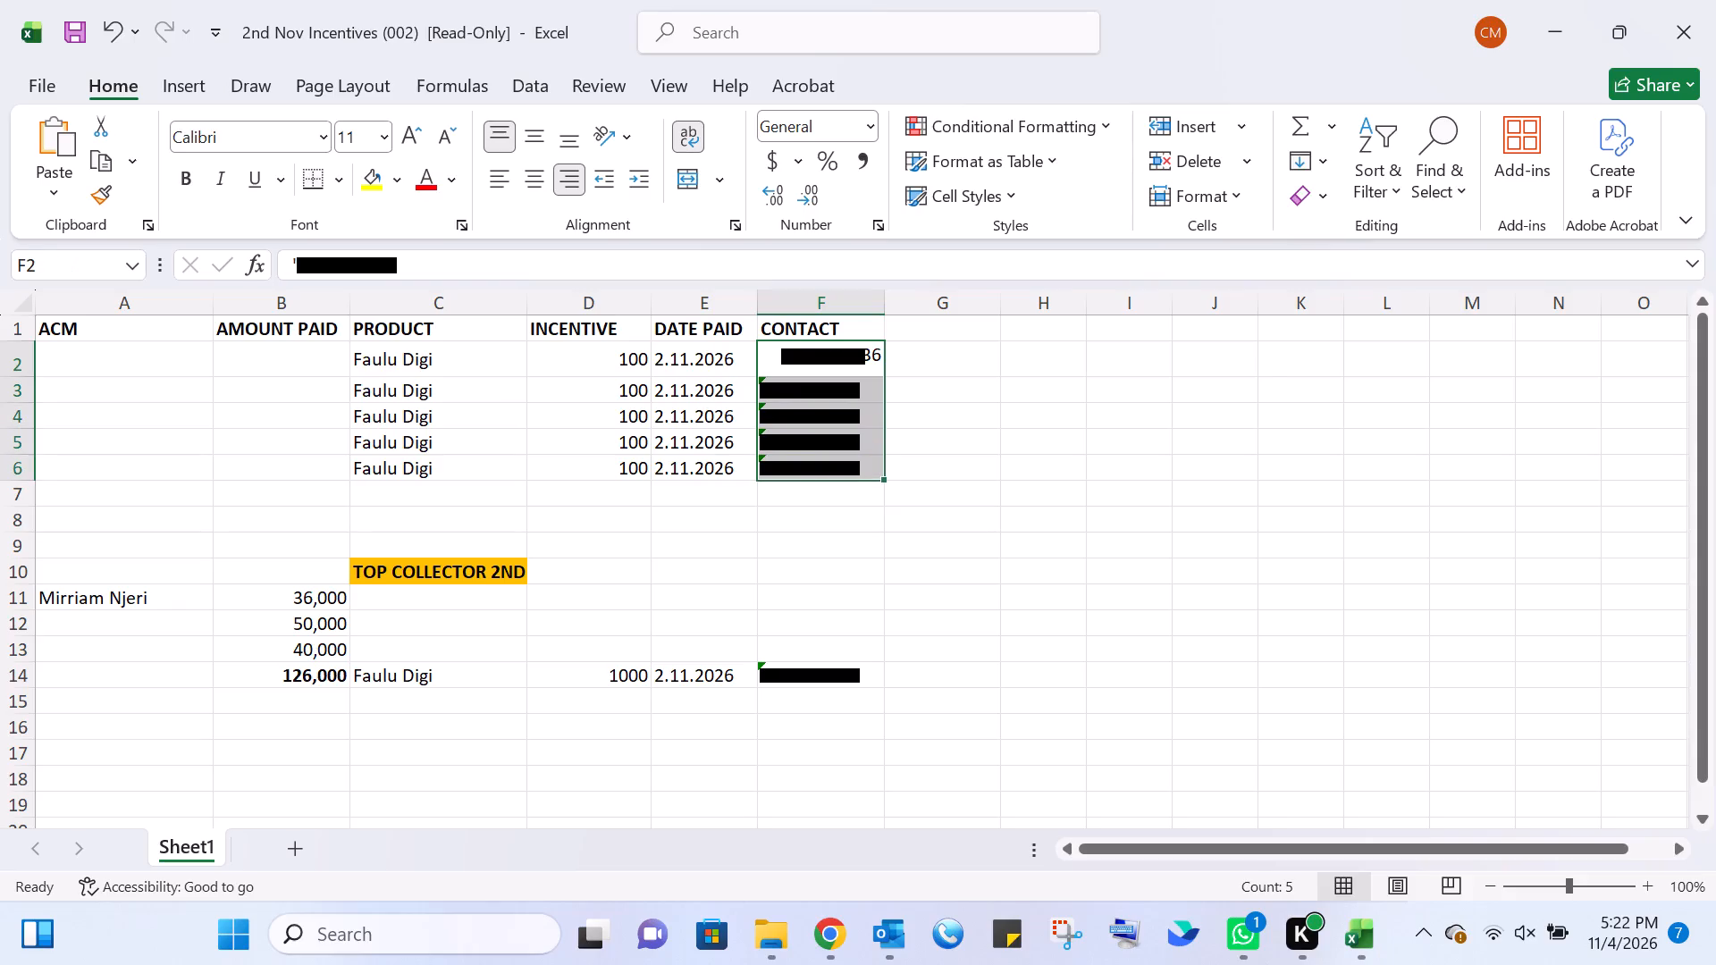
key("Delete")
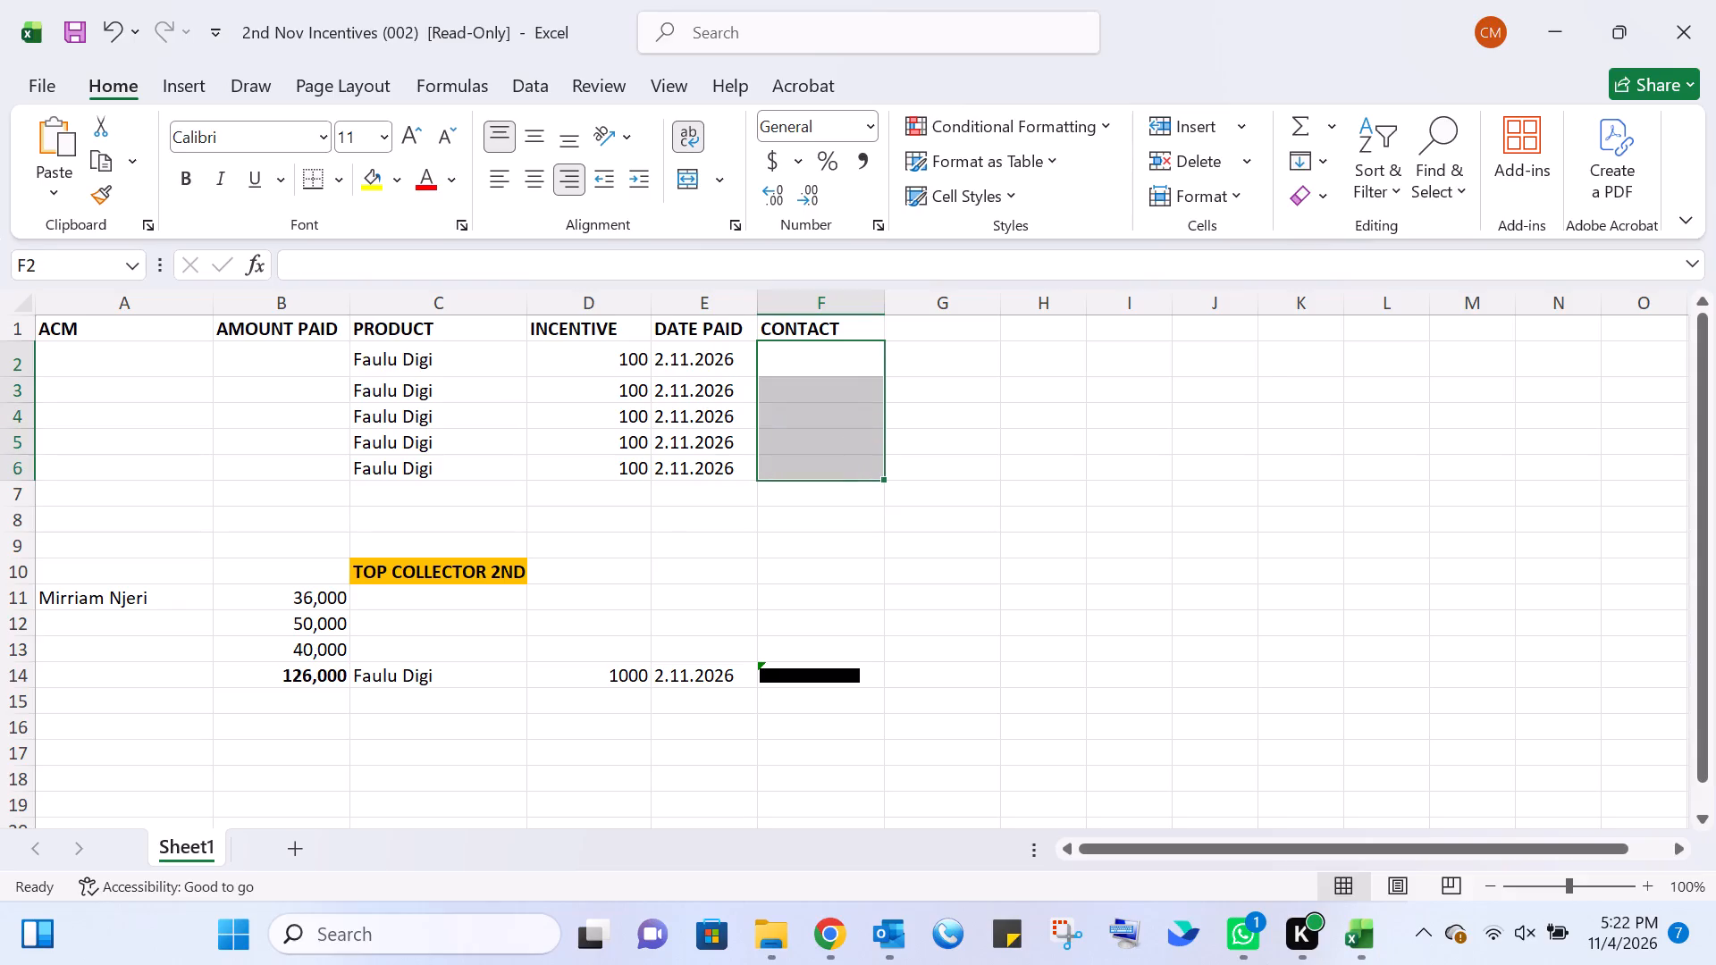
Change the date paid in cell E2 to 4.11.2026.
left_click(672, 368)
left_click(298, 260)
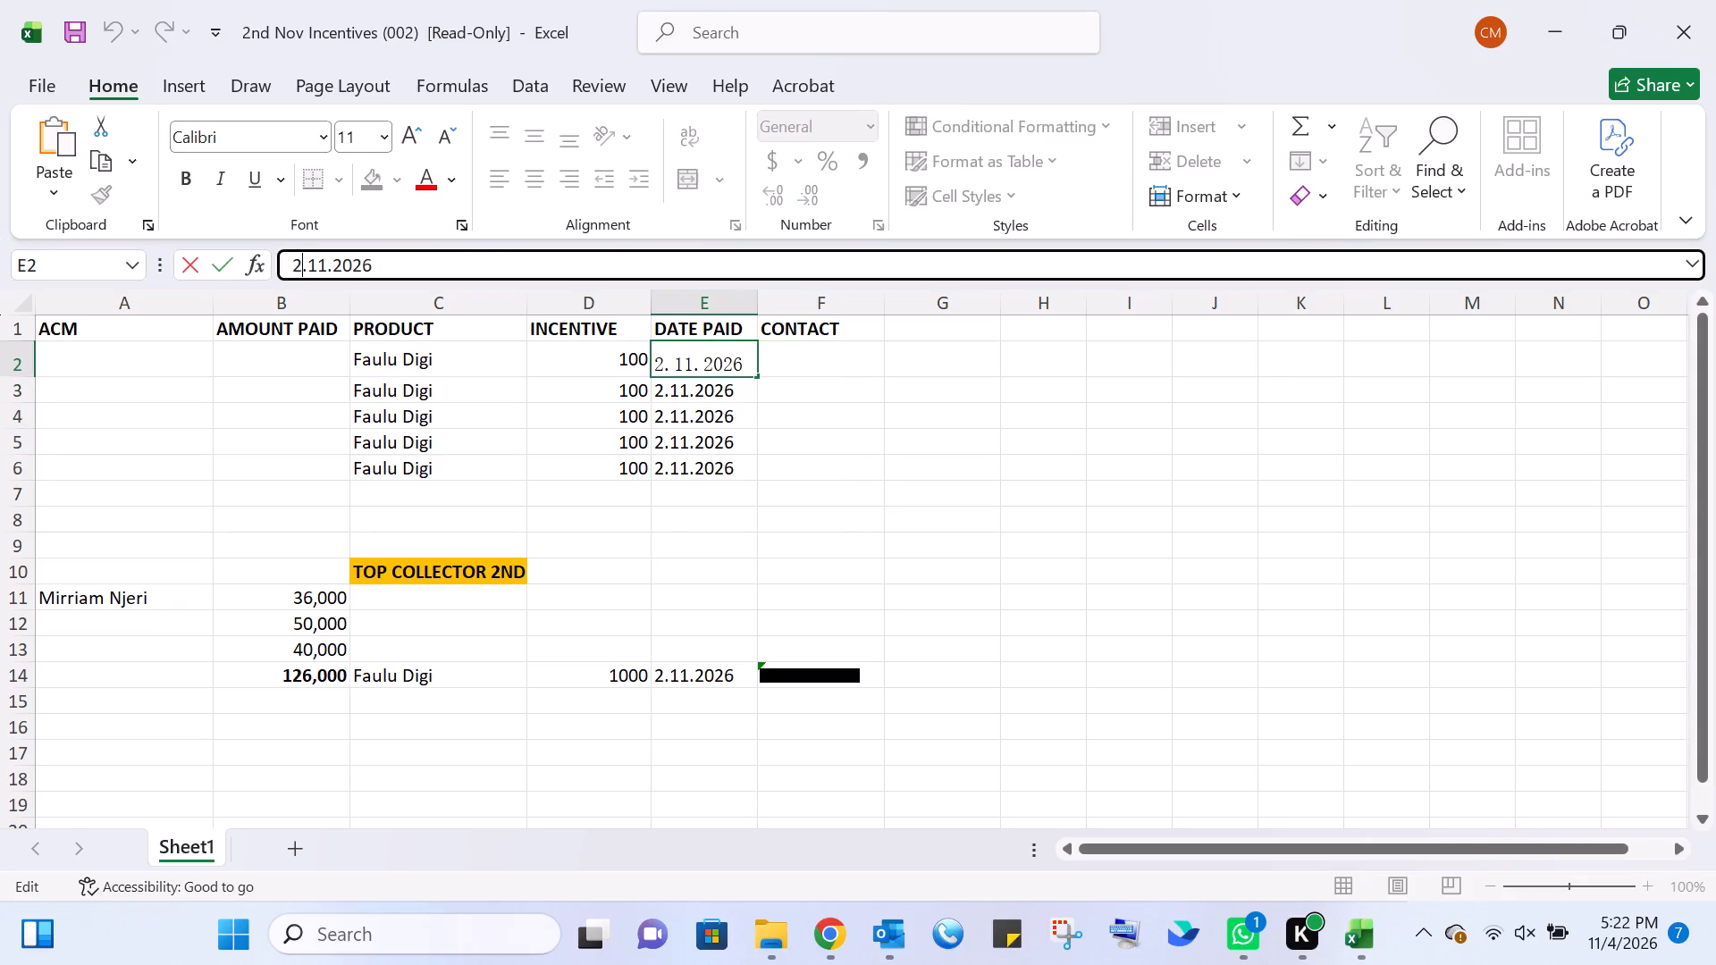
key("BackSpace")
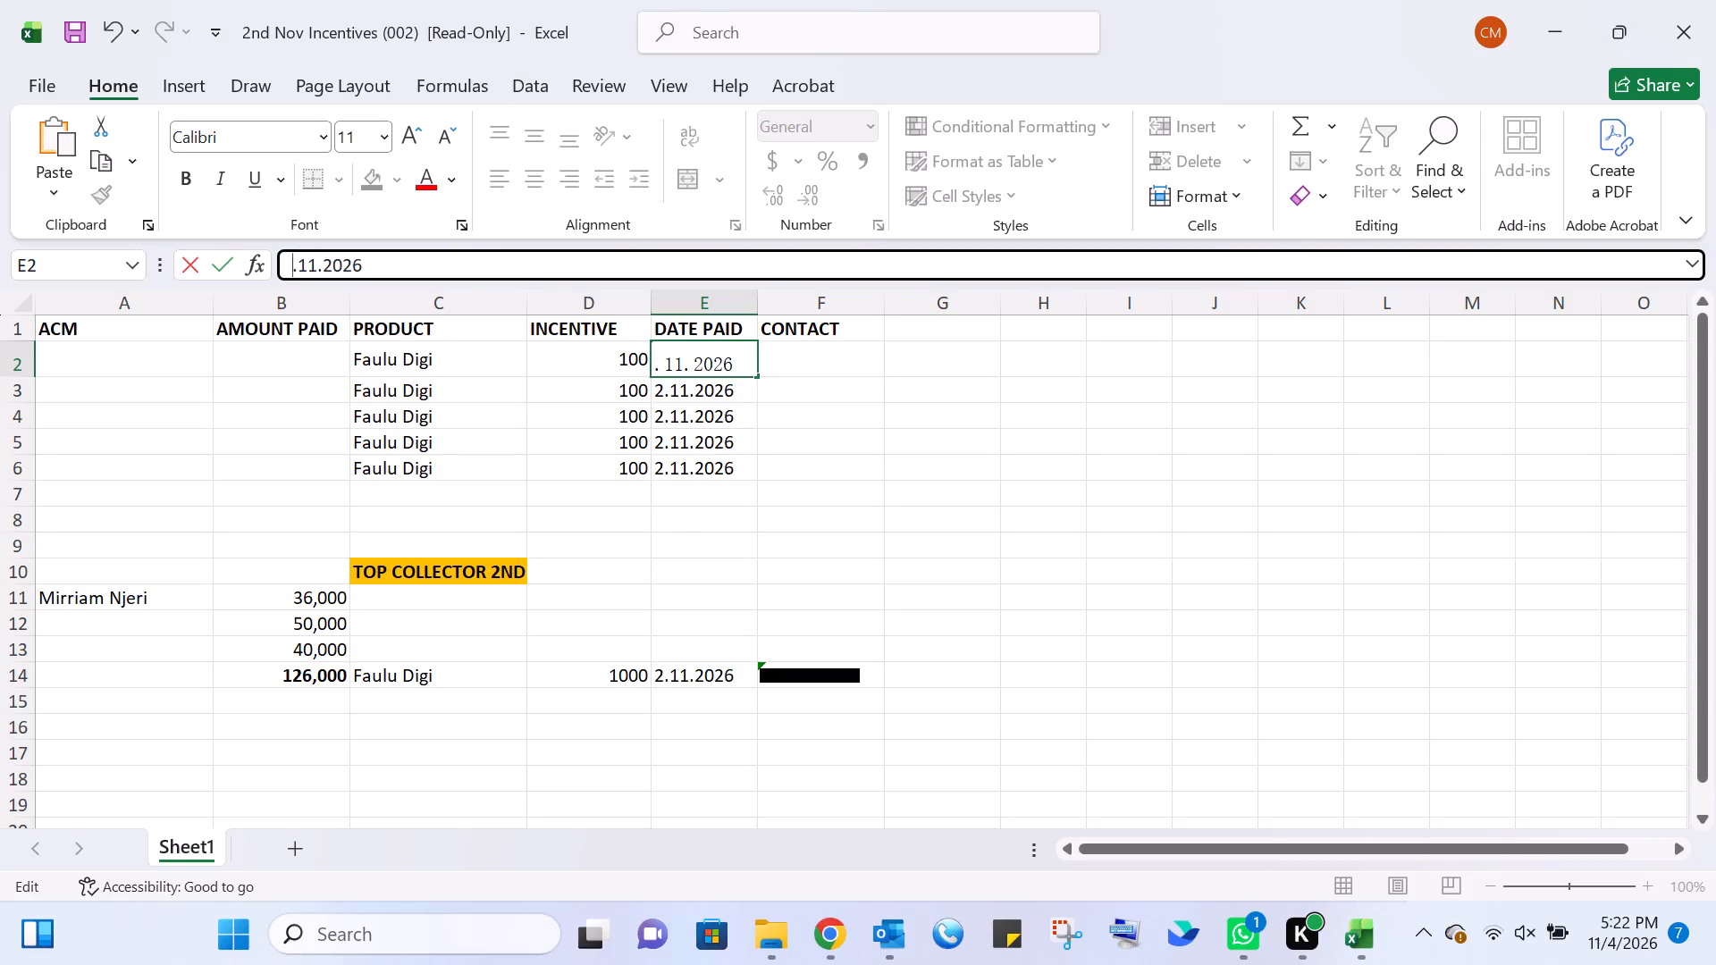
key("4")
left_click(877, 429)
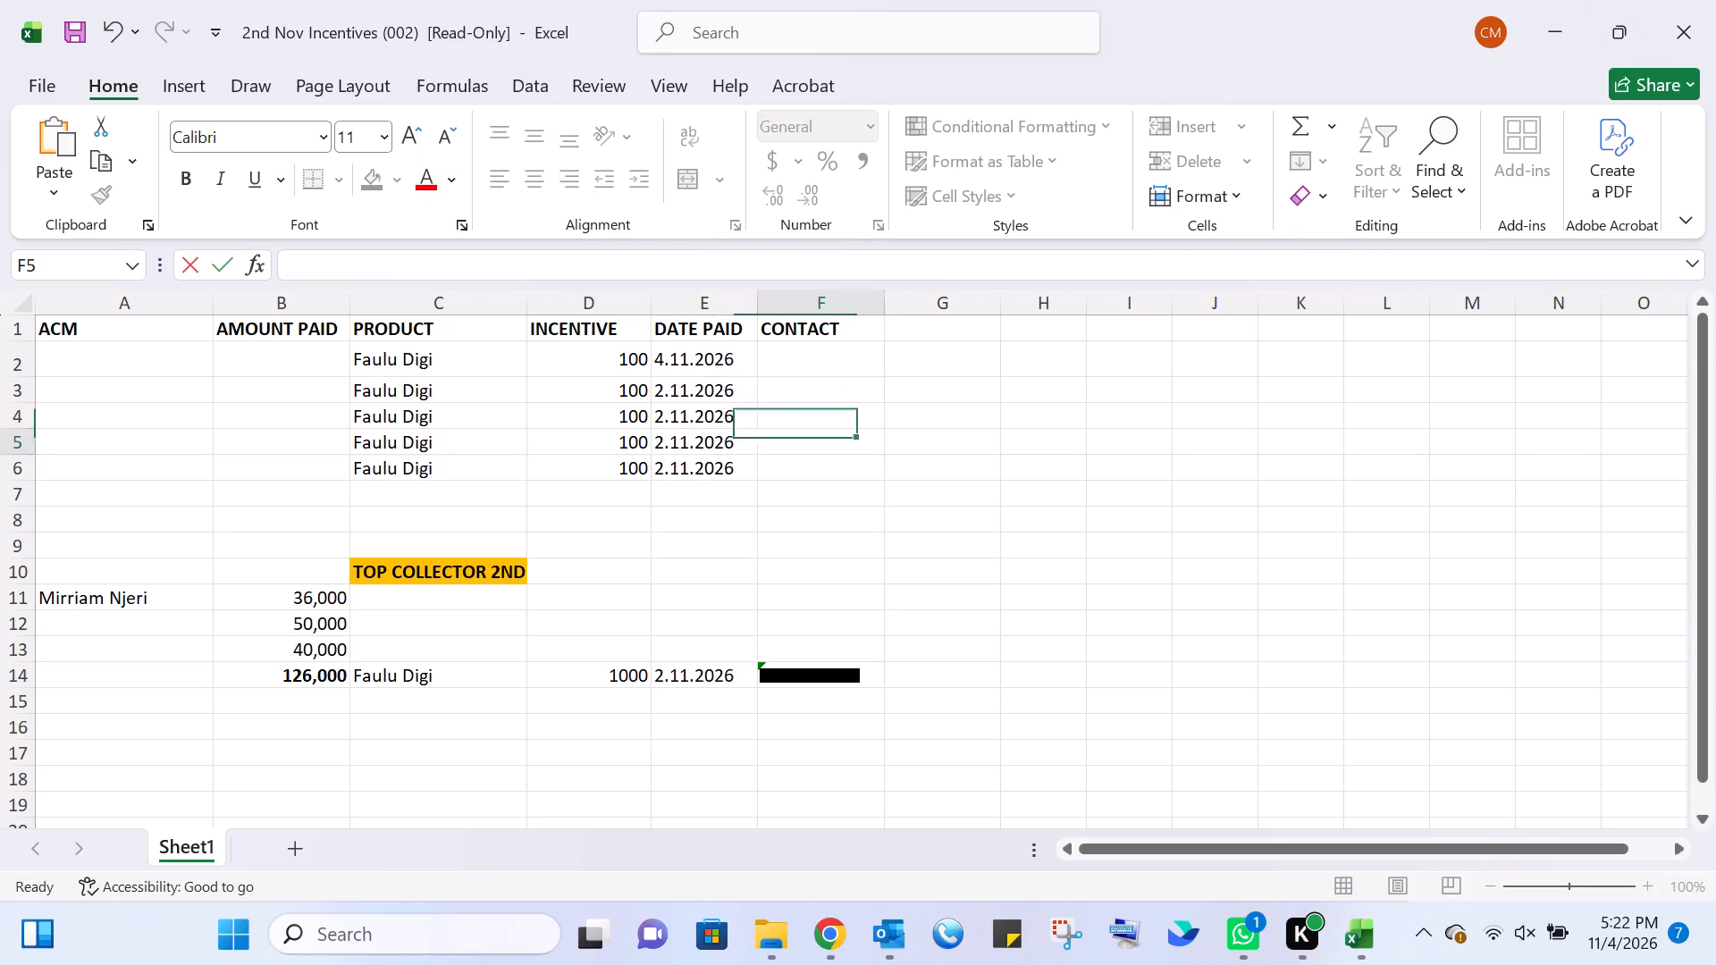
Fill the date 4.11.2026 from E2 down to E6 as identical copies instead of a series.
left_click(740, 363)
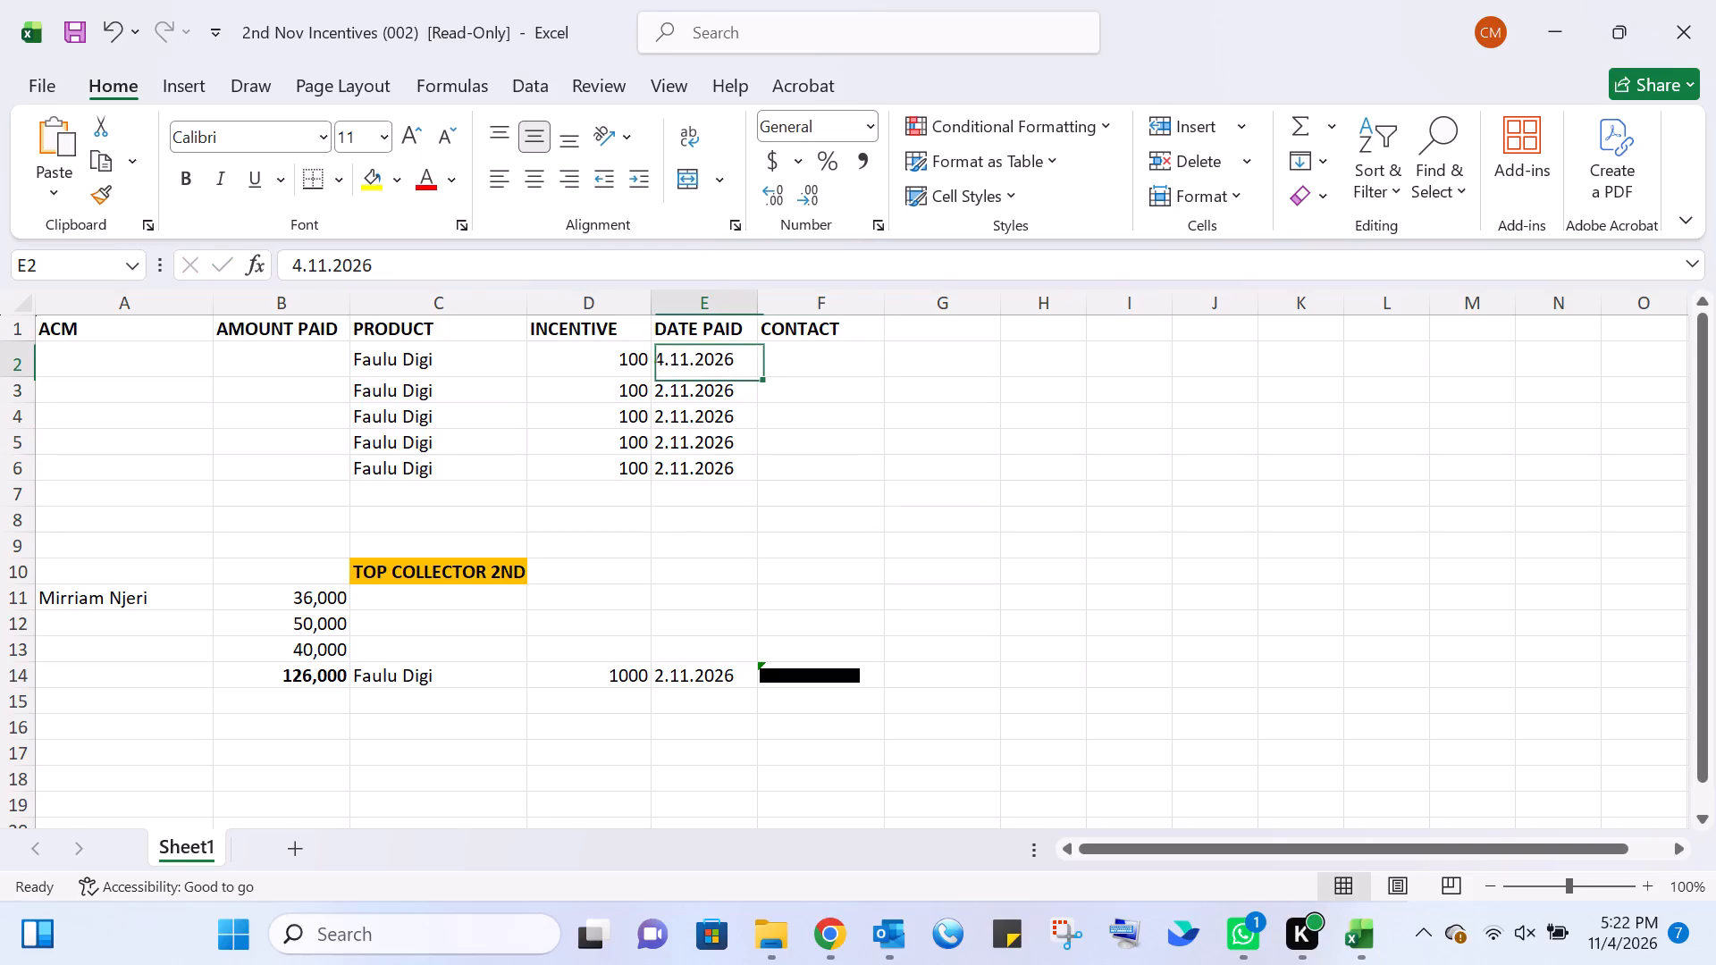
left_click_drag(754, 376, 752, 381)
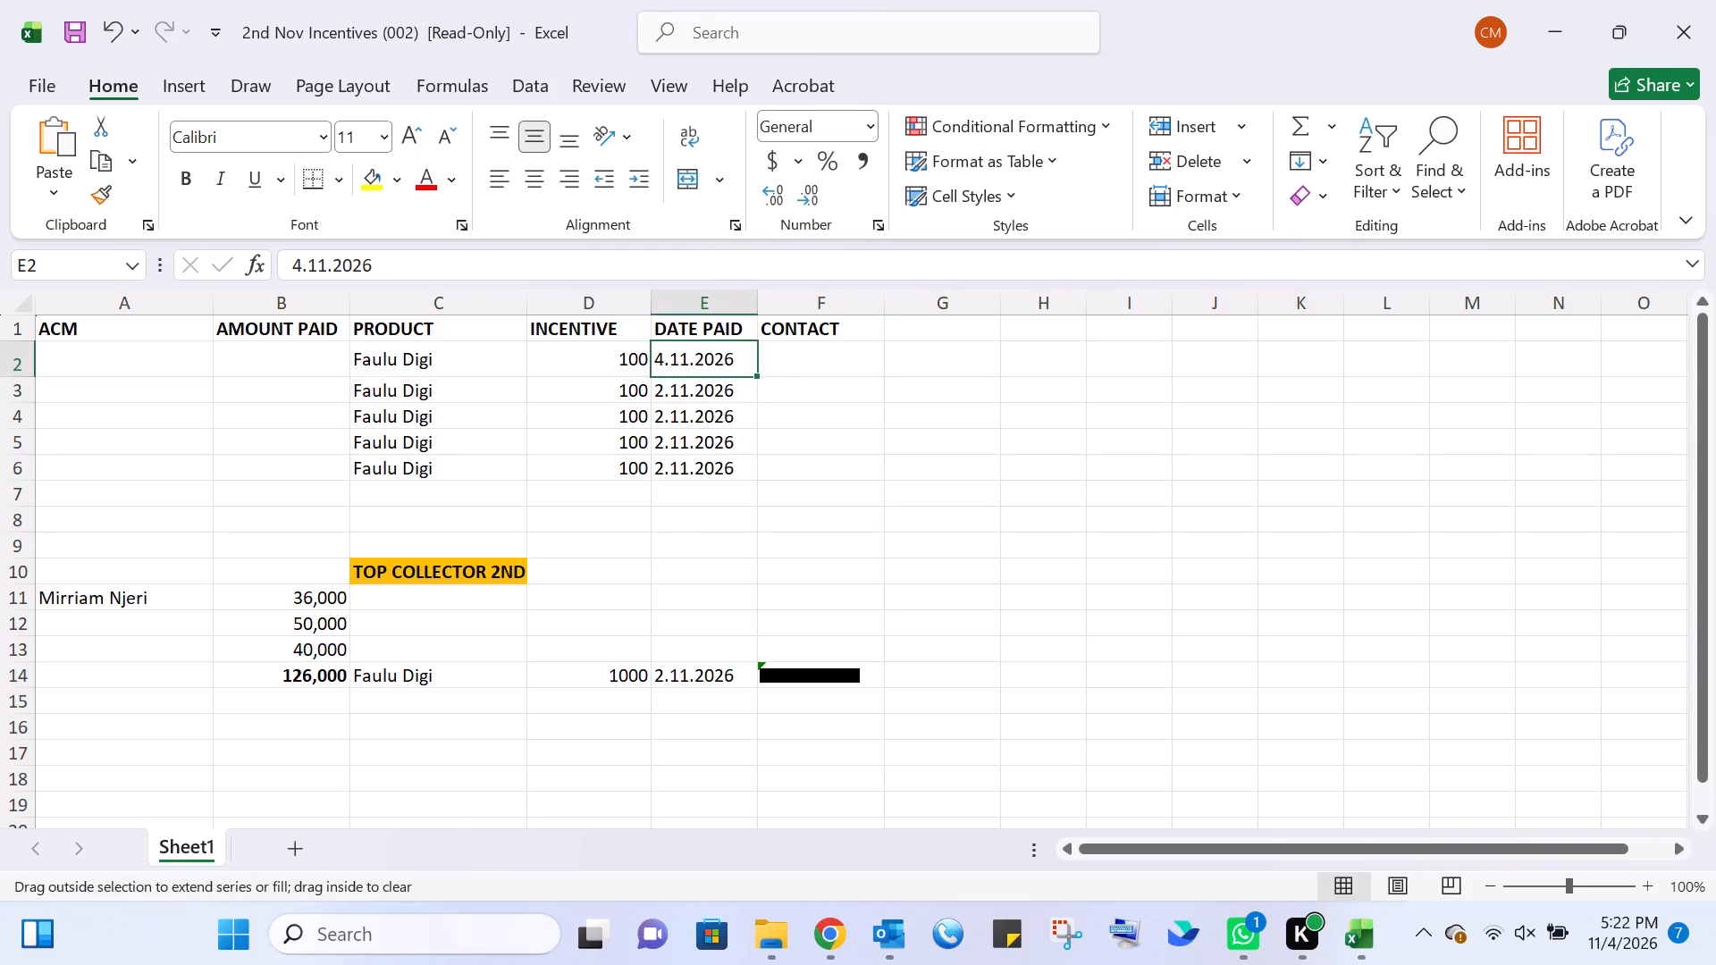
left_click_drag(752, 381, 744, 470)
left_click(767, 495)
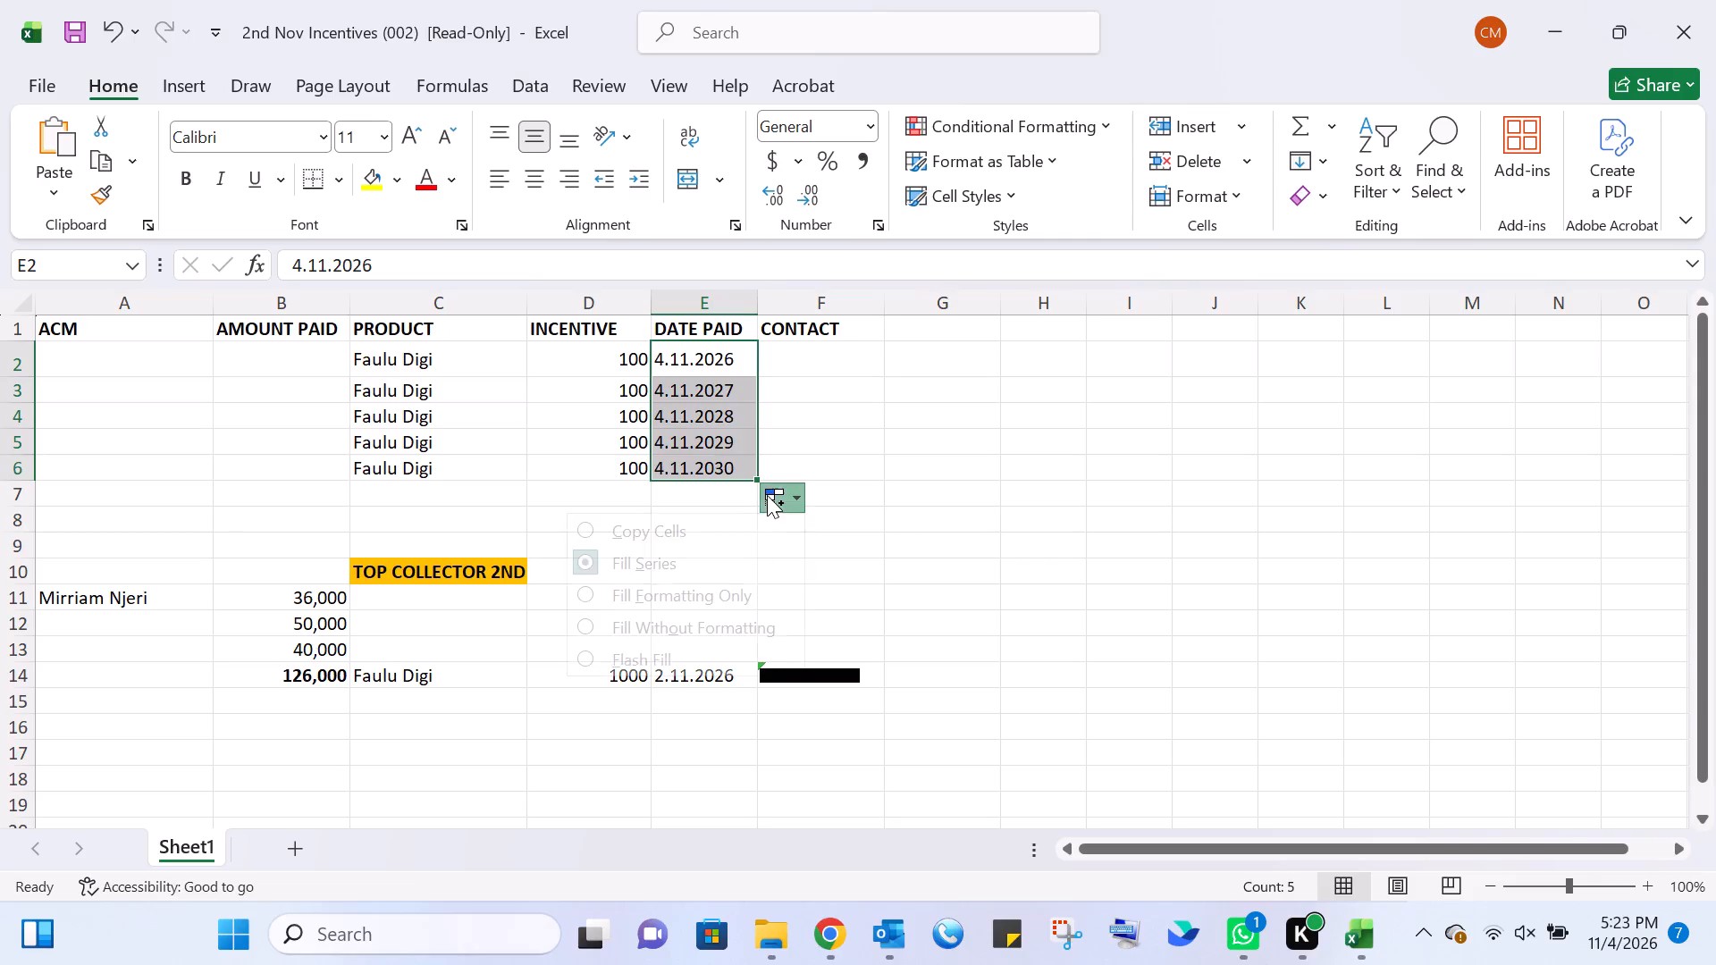
left_click(760, 533)
left_click(758, 563)
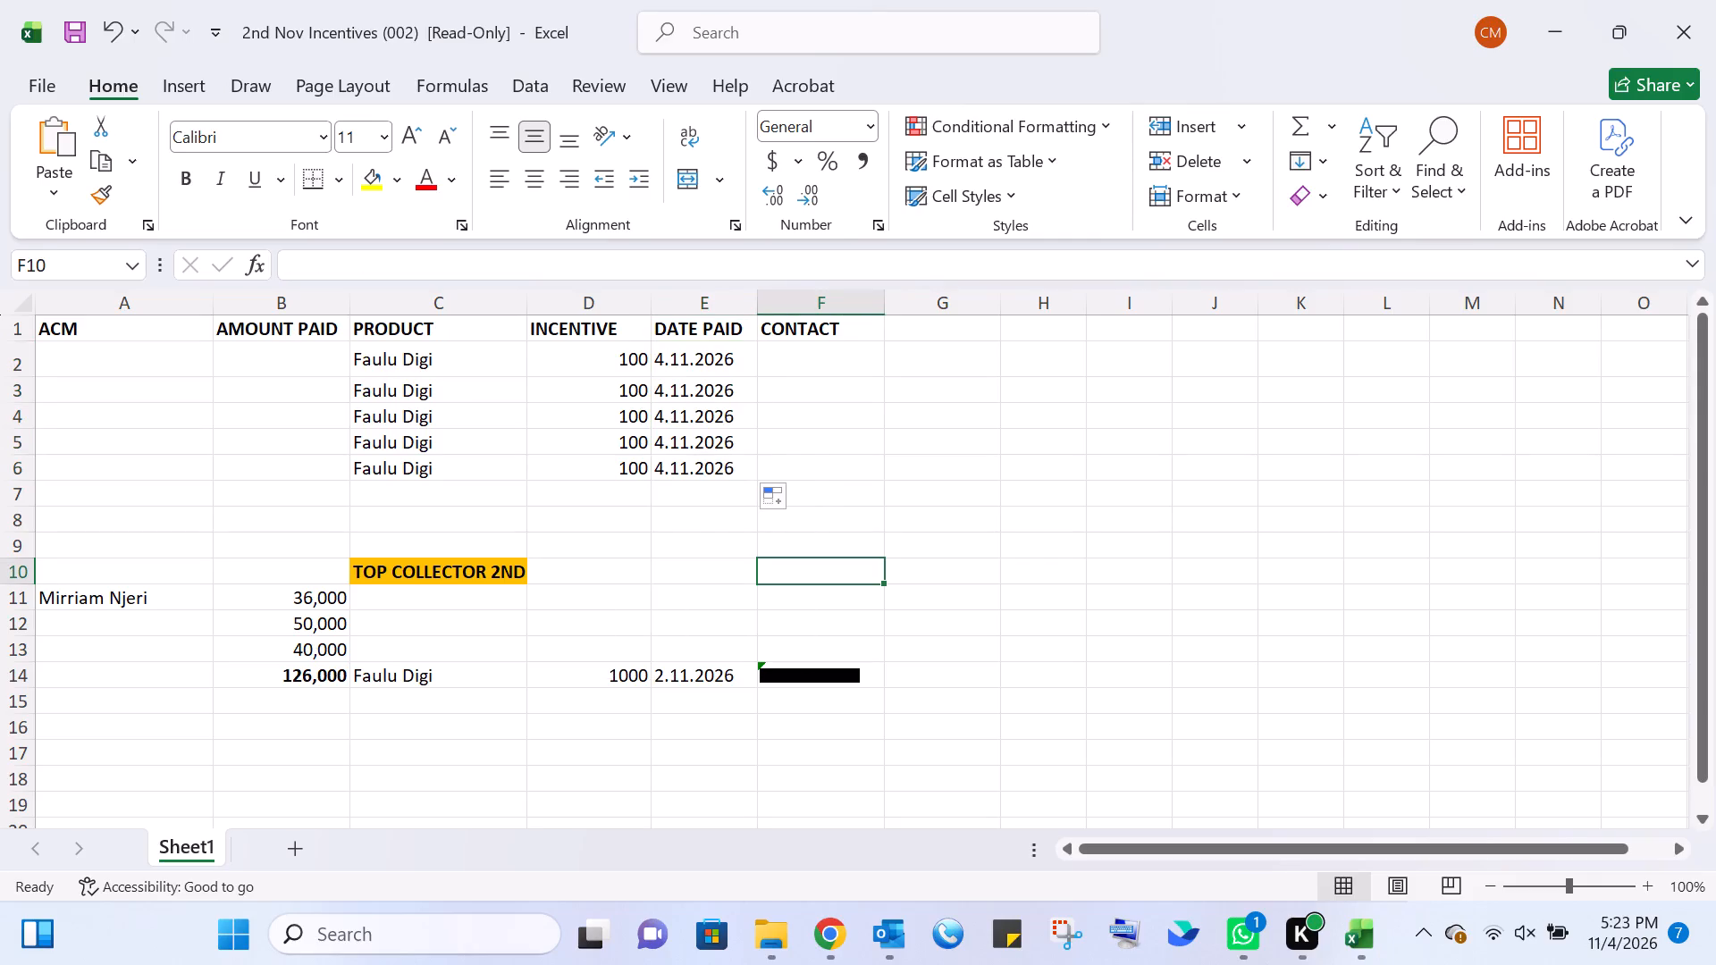
Clear the incentive amounts of the five upper entries, cells D2 to D6.
left_click_drag(582, 359, 597, 463)
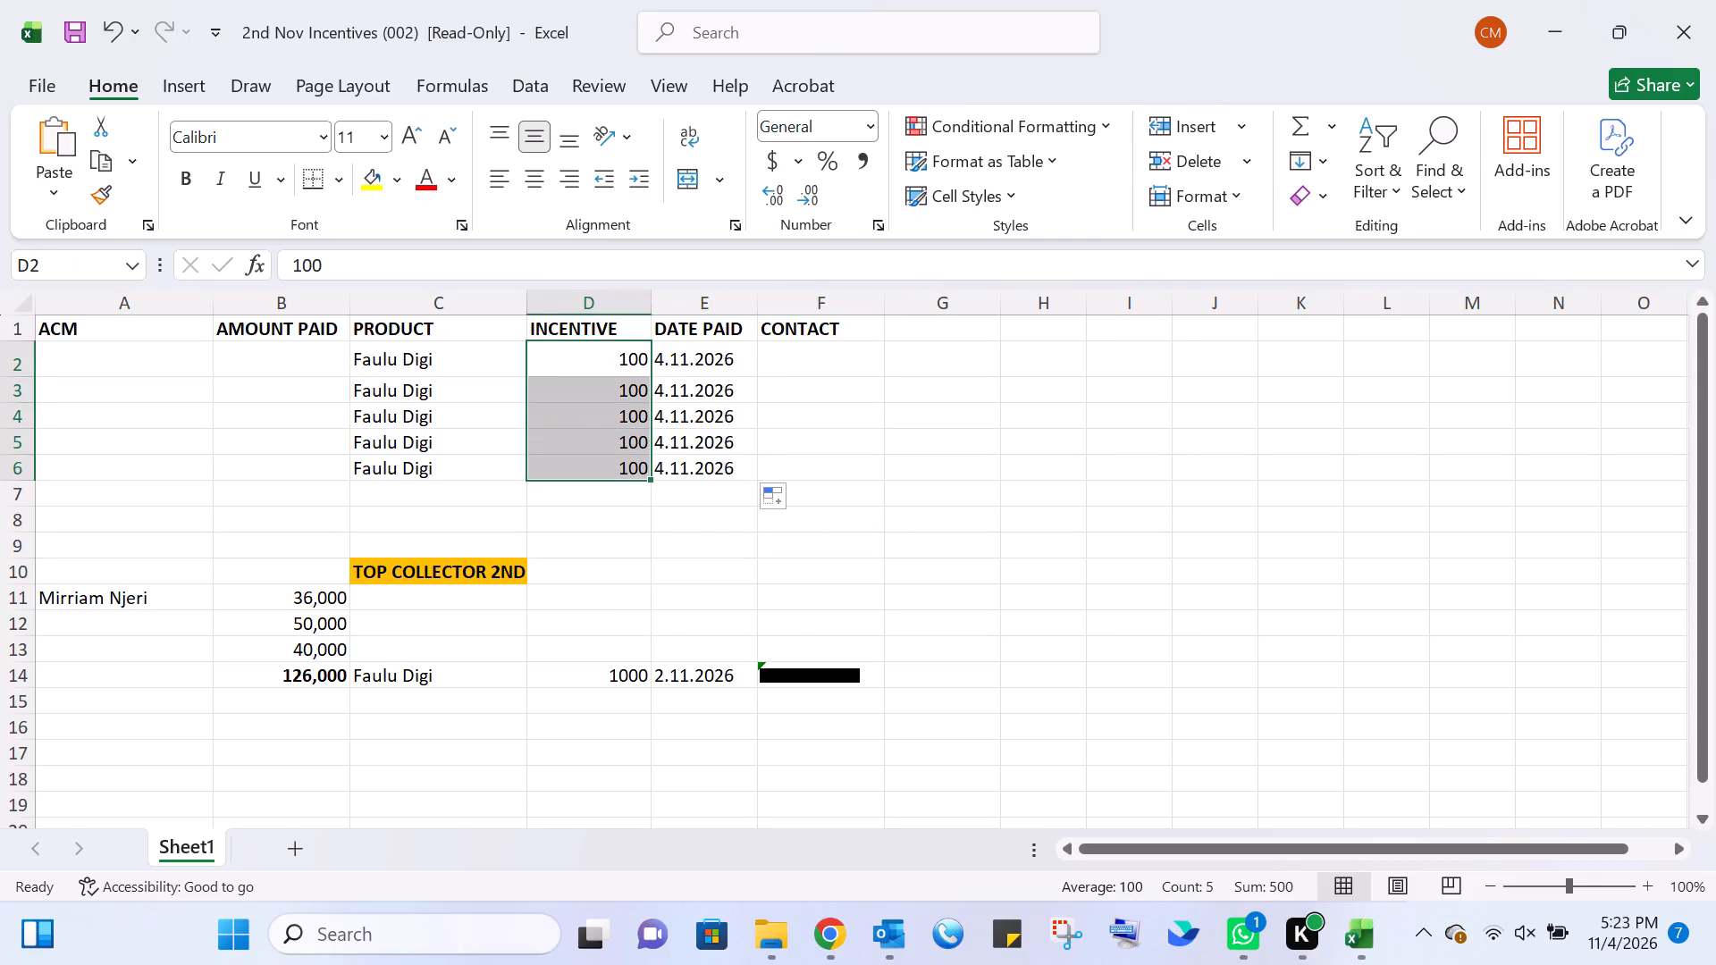
key("Delete")
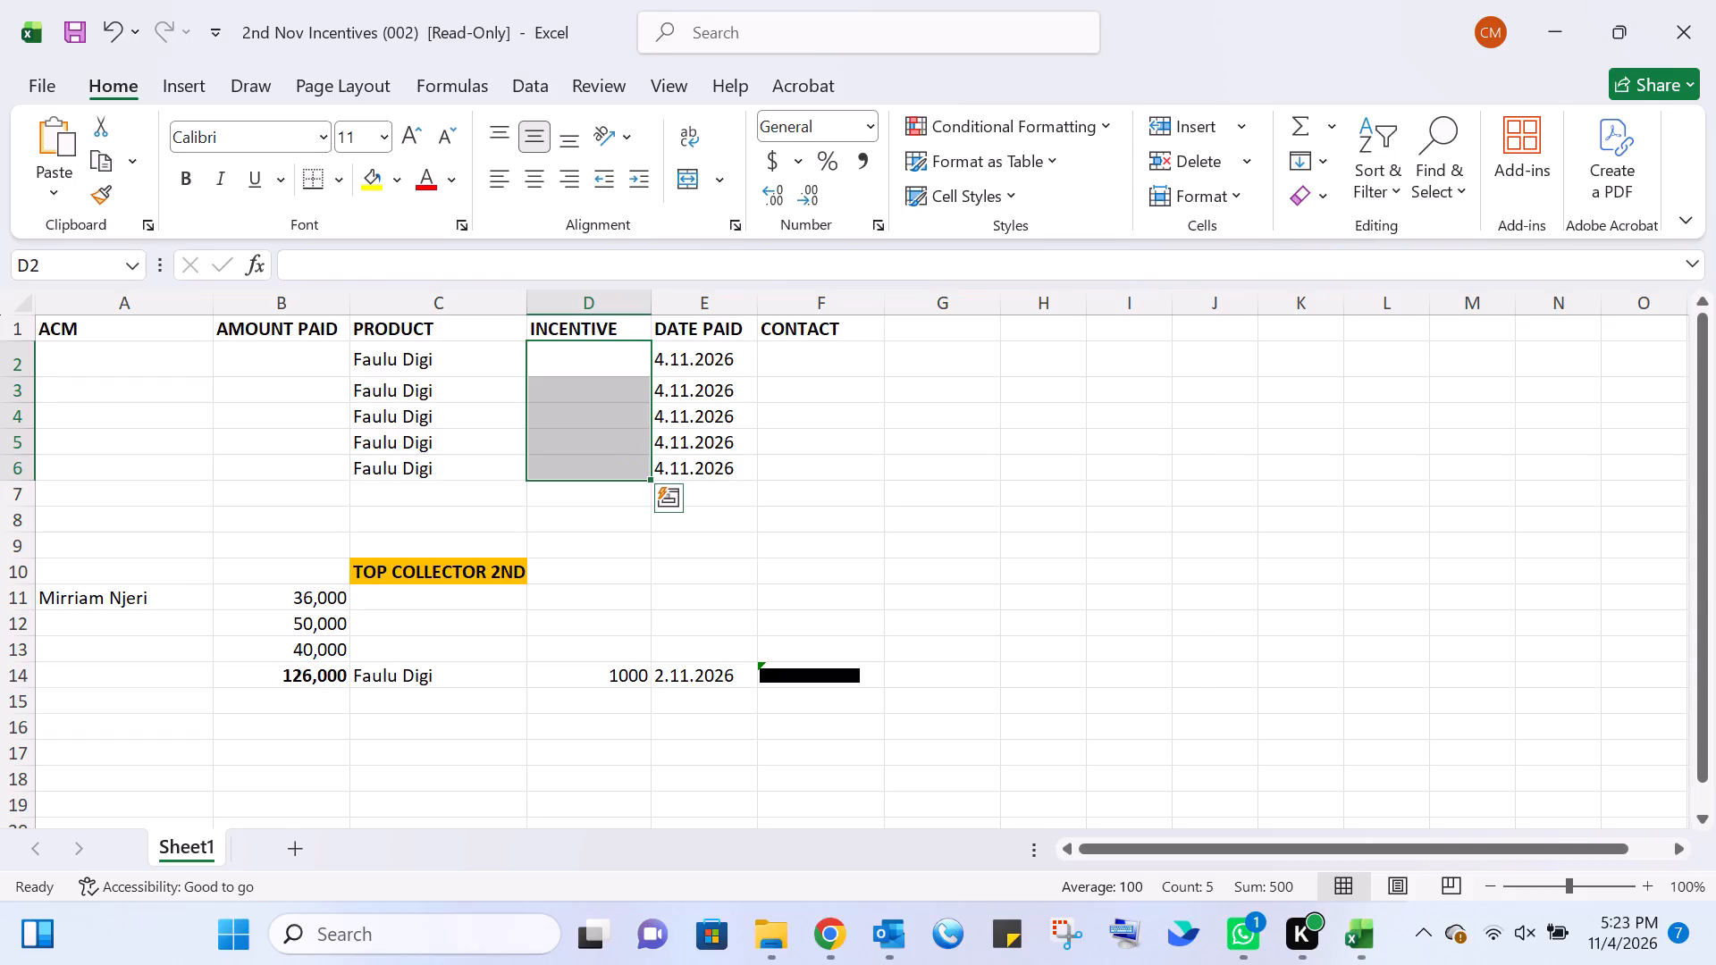
Clear the top collector's amounts paid in B11 to B13 and the sum formula in B14.
left_click_drag(255, 595, 279, 667)
key("BackSpace")
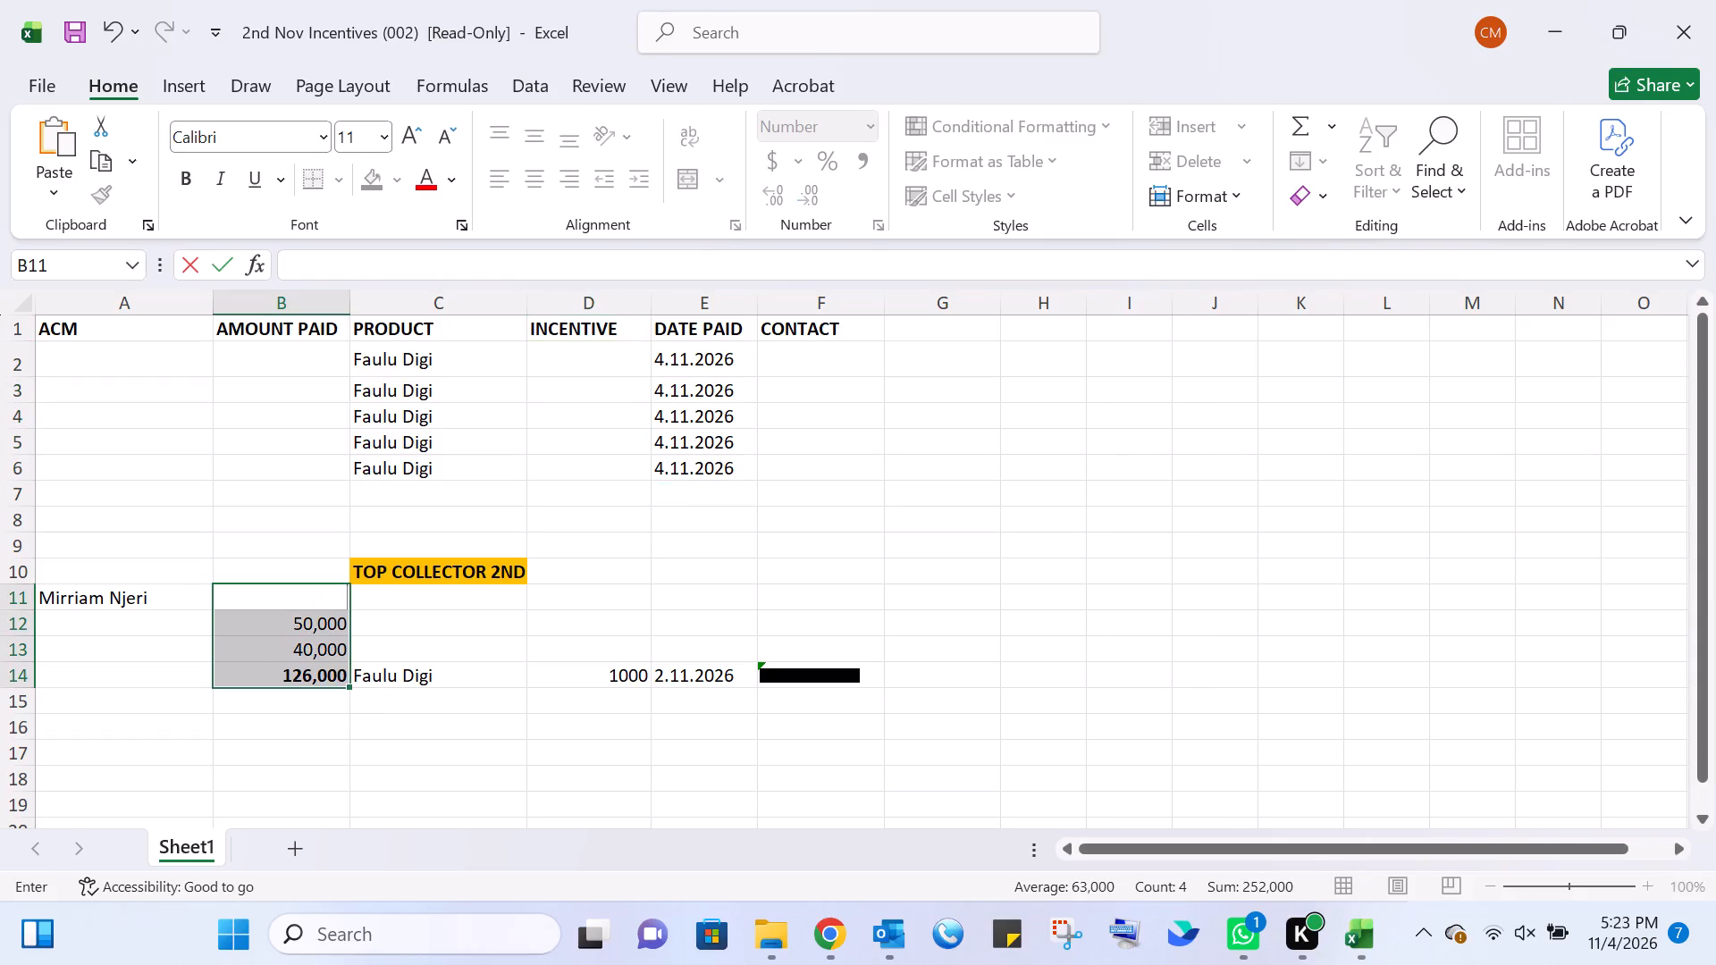
key("Delete")
key("BackSpace")
key("Delete")
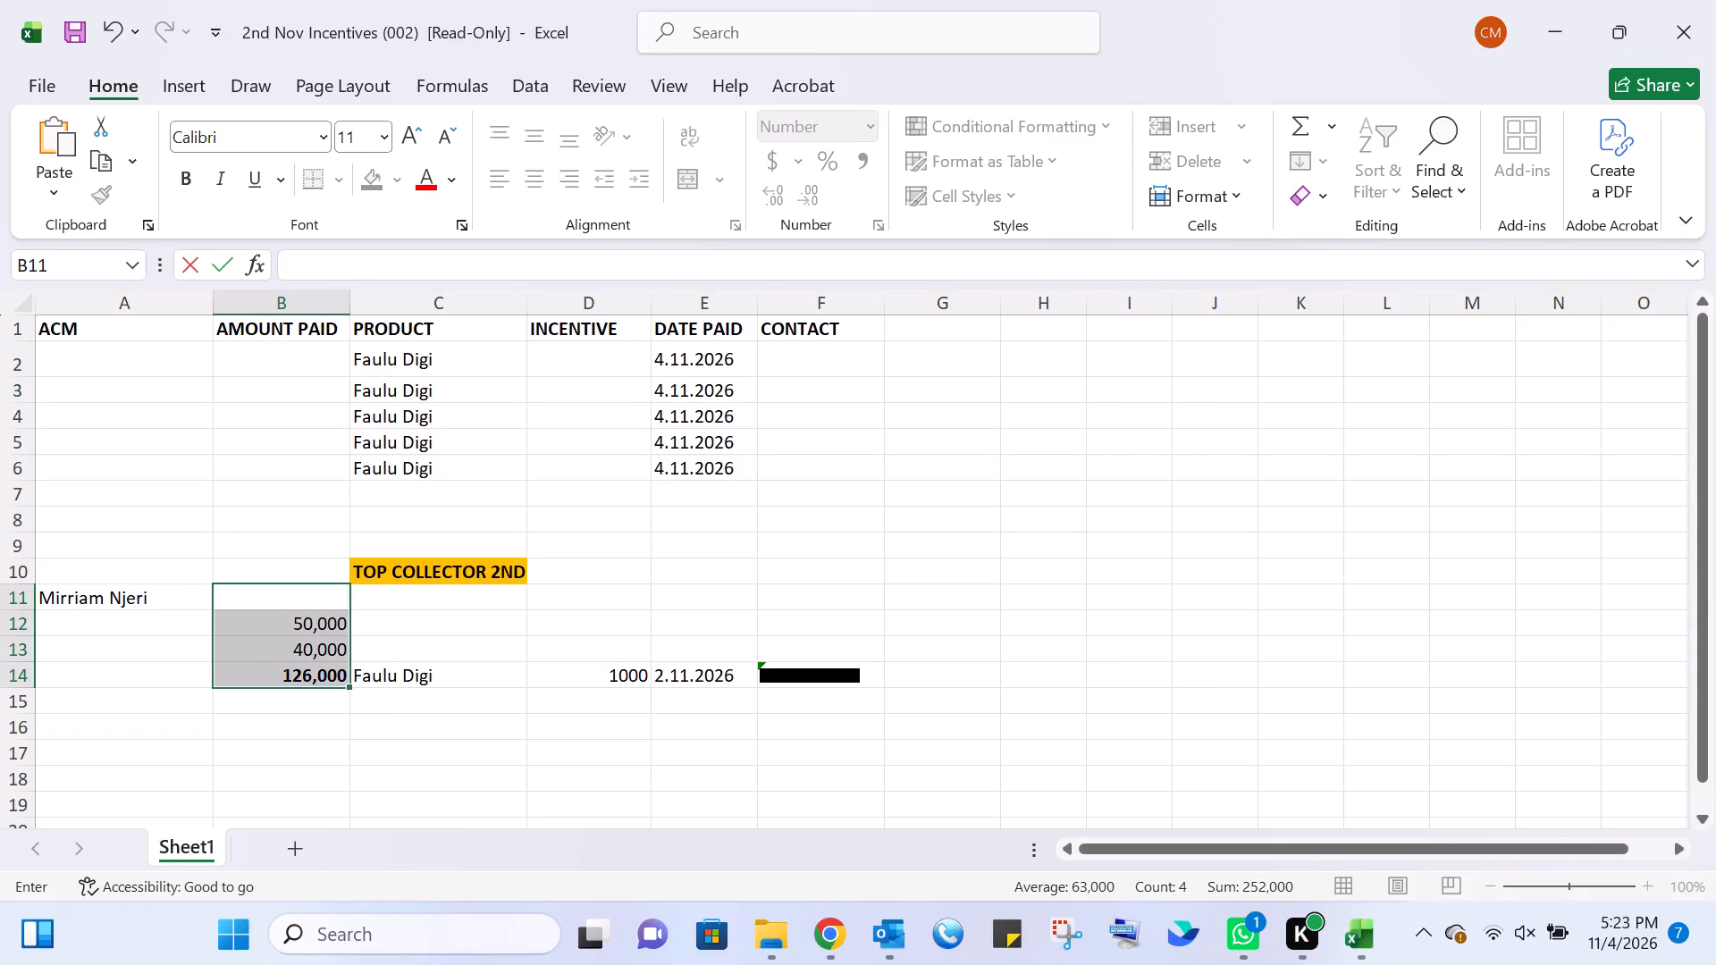
left_click(277, 638)
key("BackSpace")
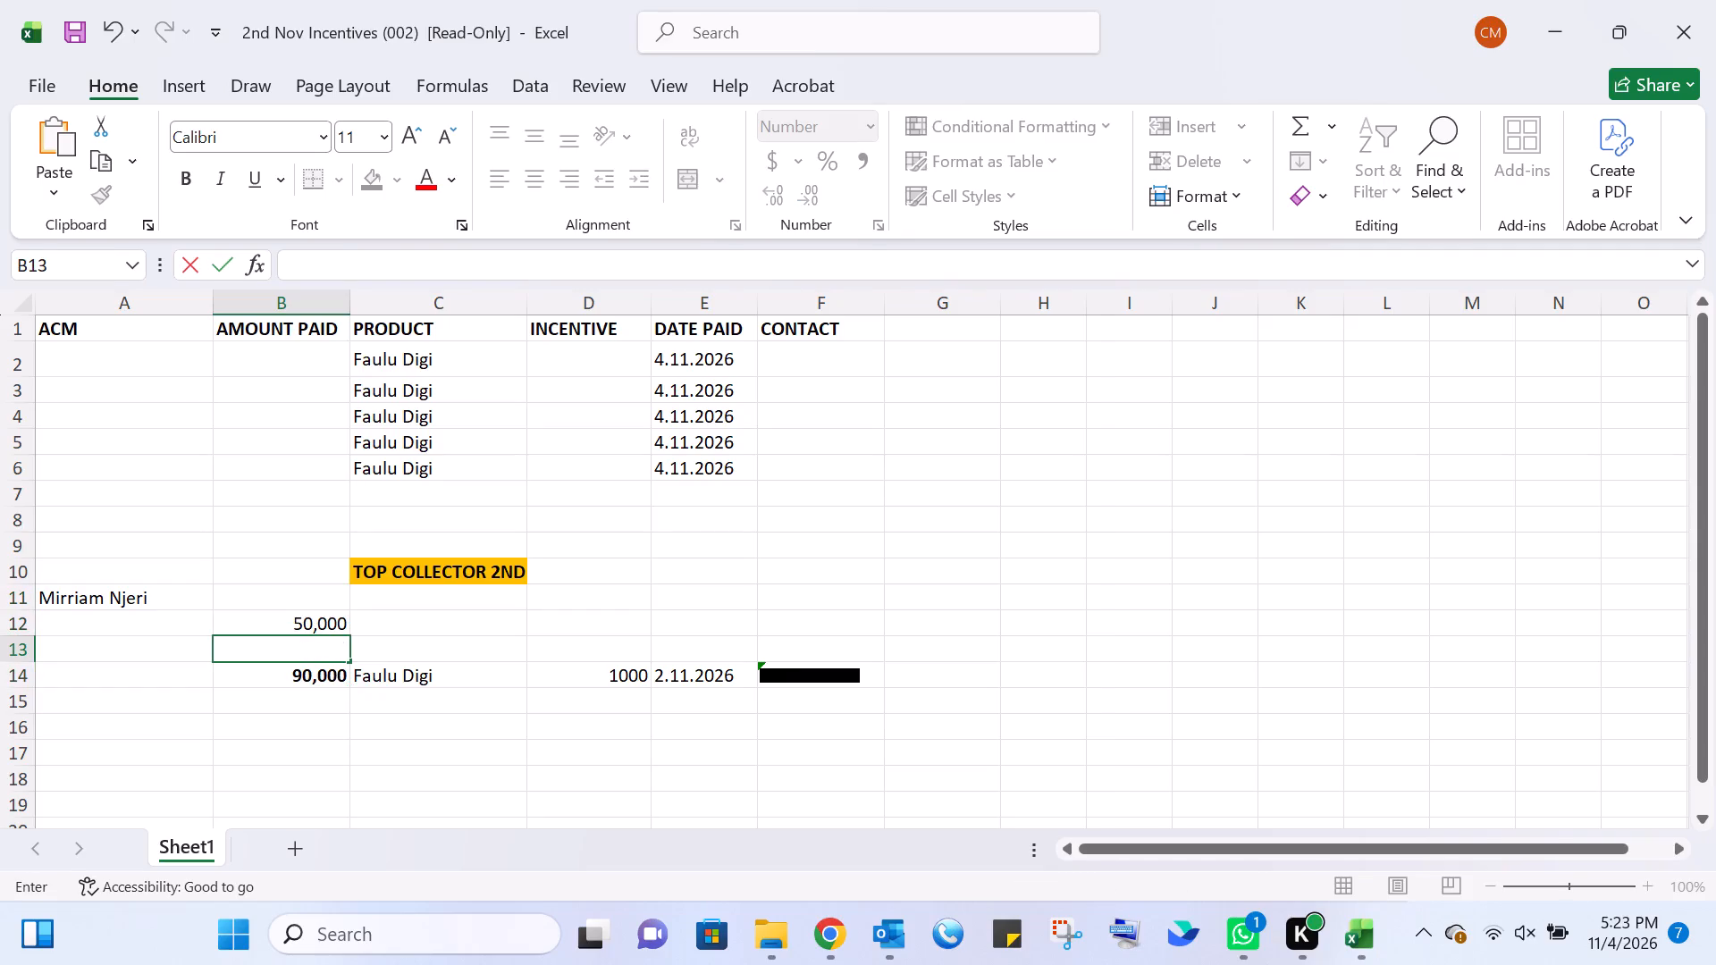
left_click(290, 617)
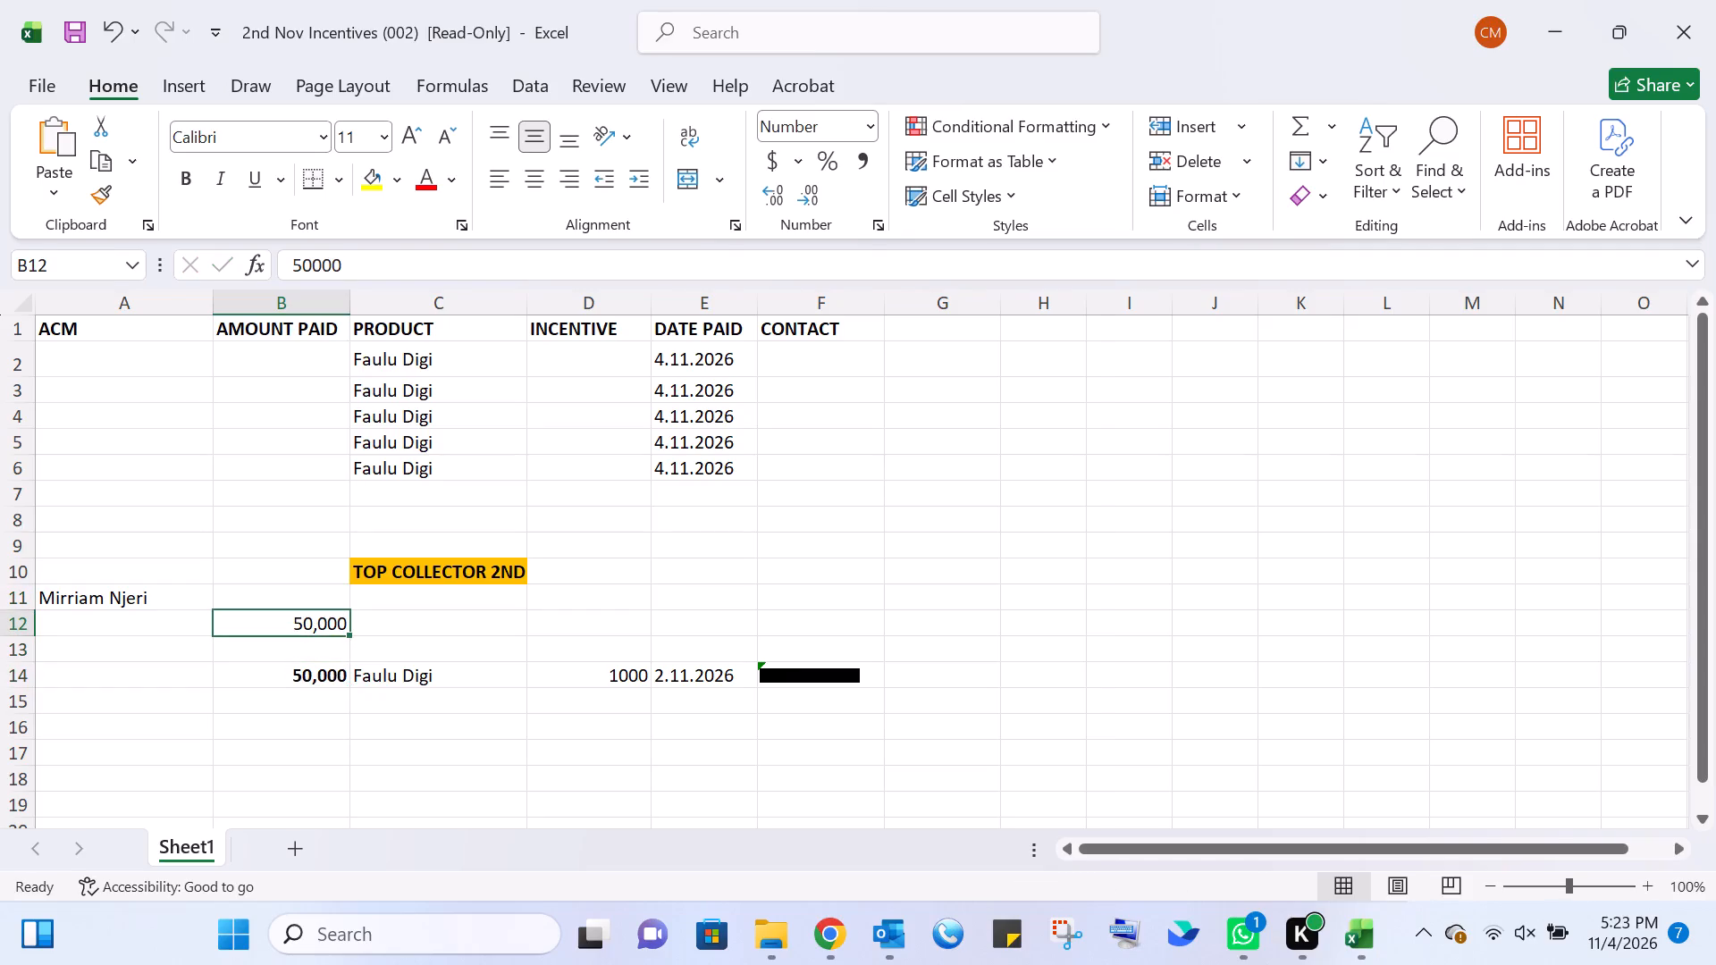
key("BackSpace")
left_click(236, 682)
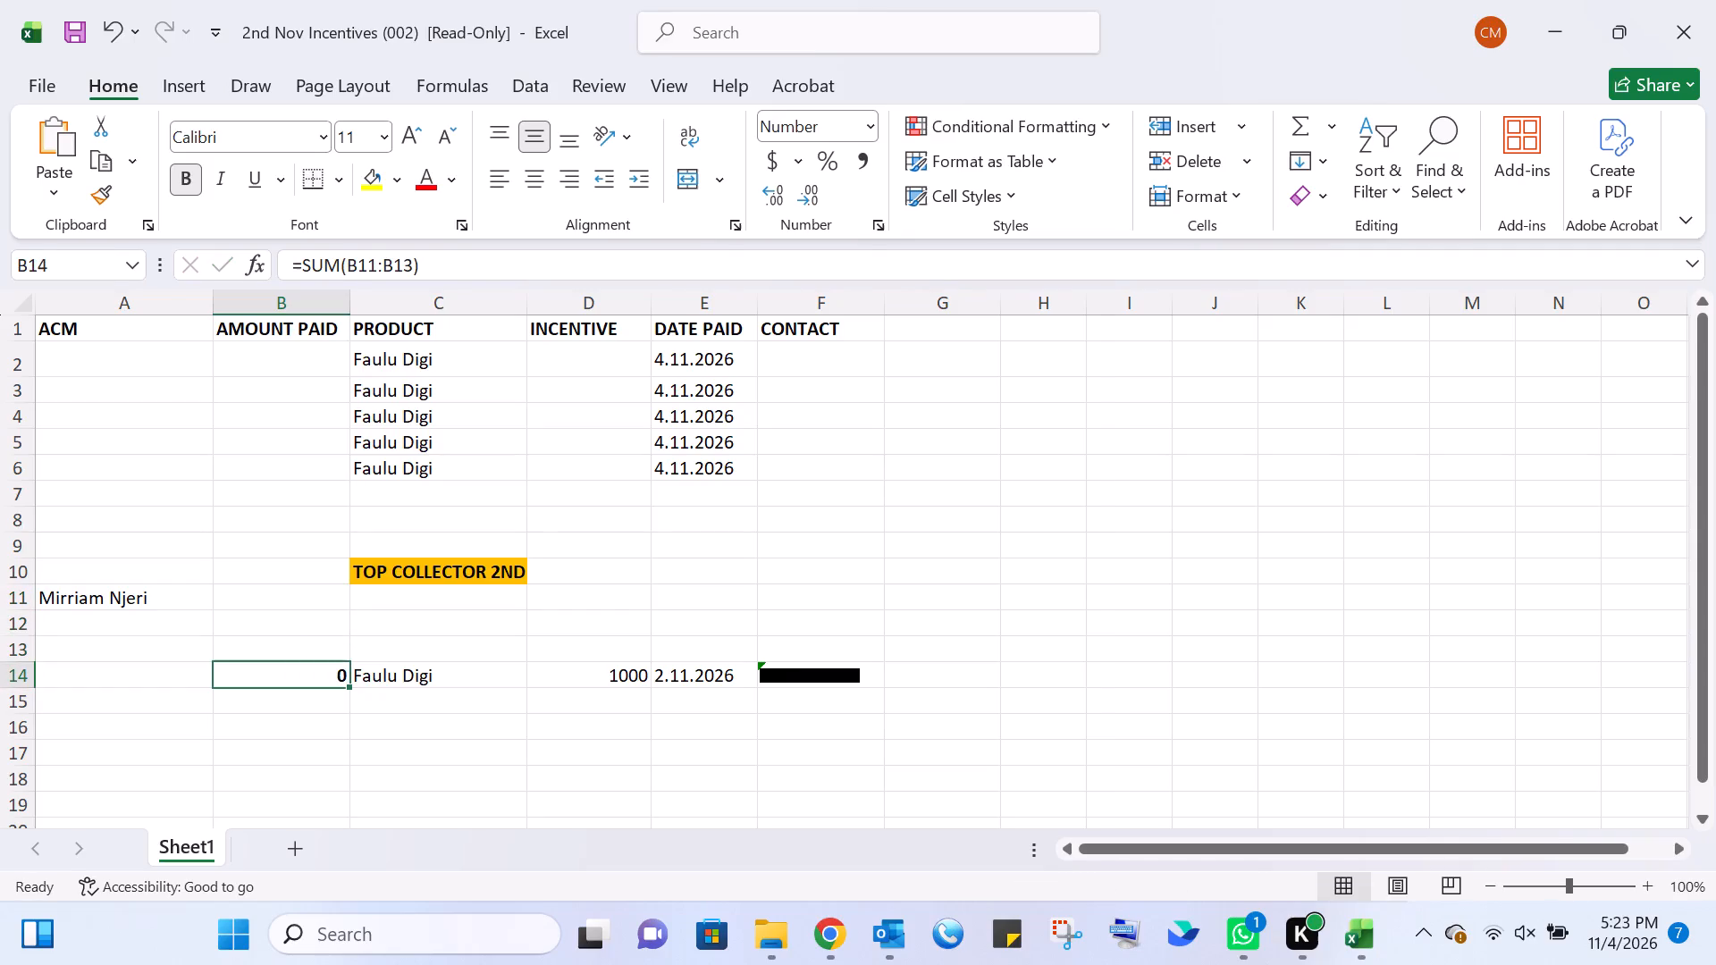
key("BackSpace")
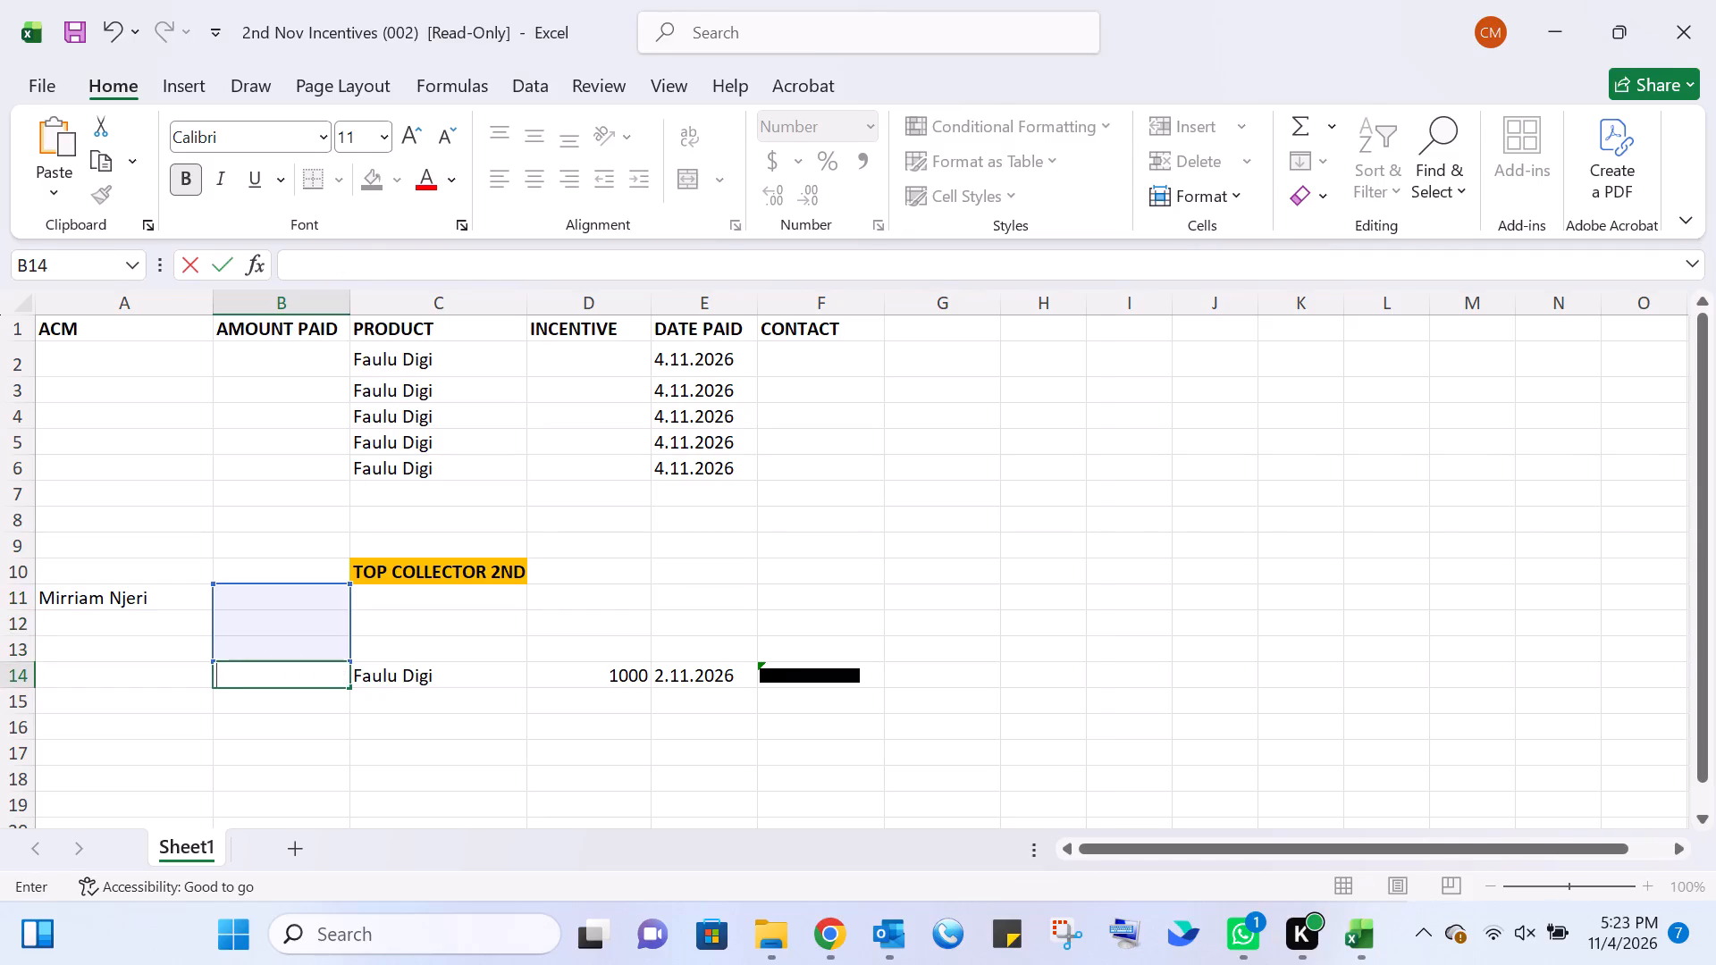
left_click(628, 676)
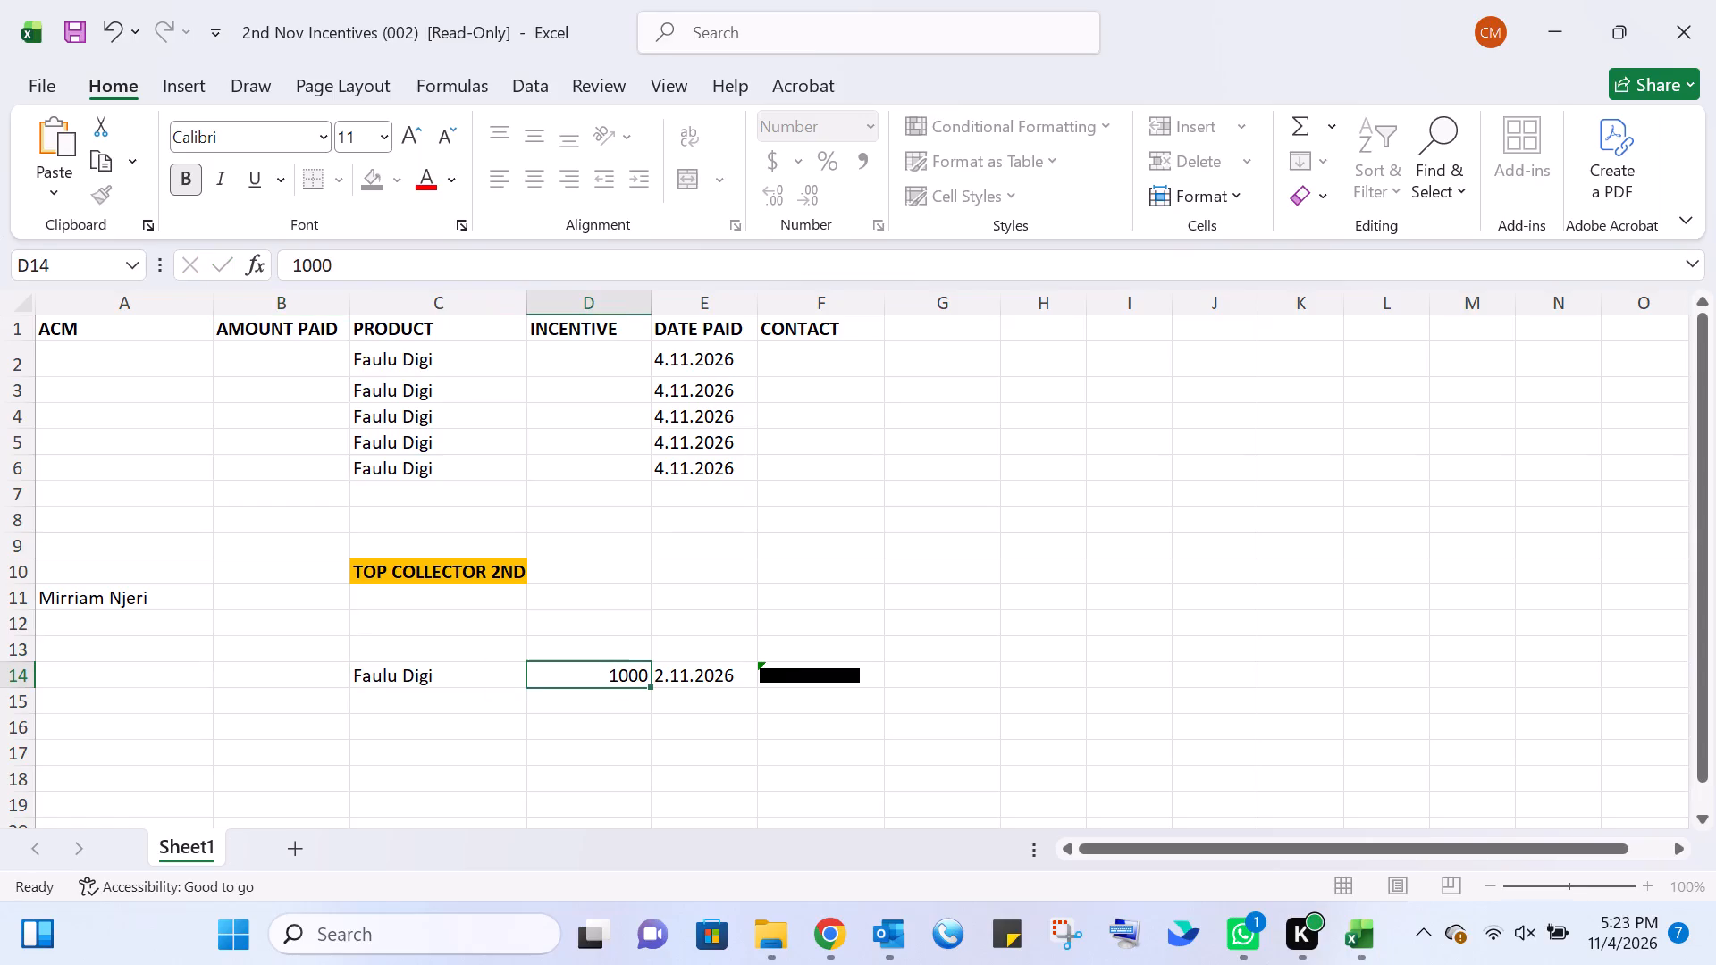
Change the top collector's date paid in cell E14 to 4.11.2026.
left_click(717, 679)
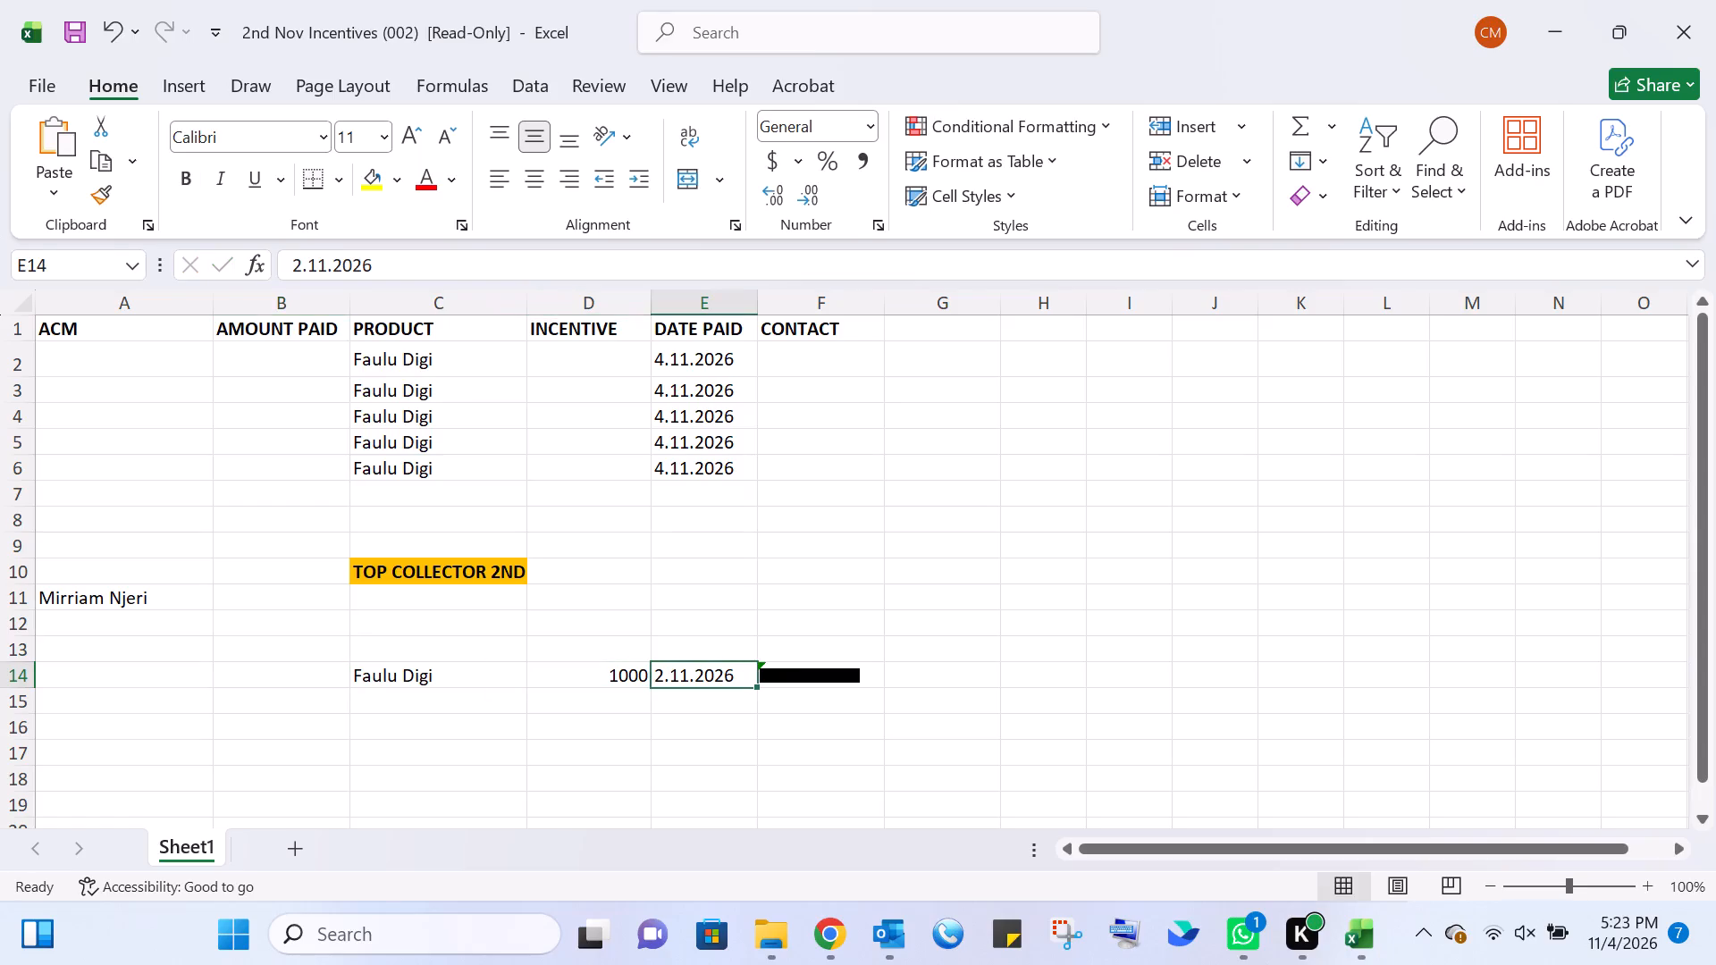
left_click(302, 268)
key("BackSpace")
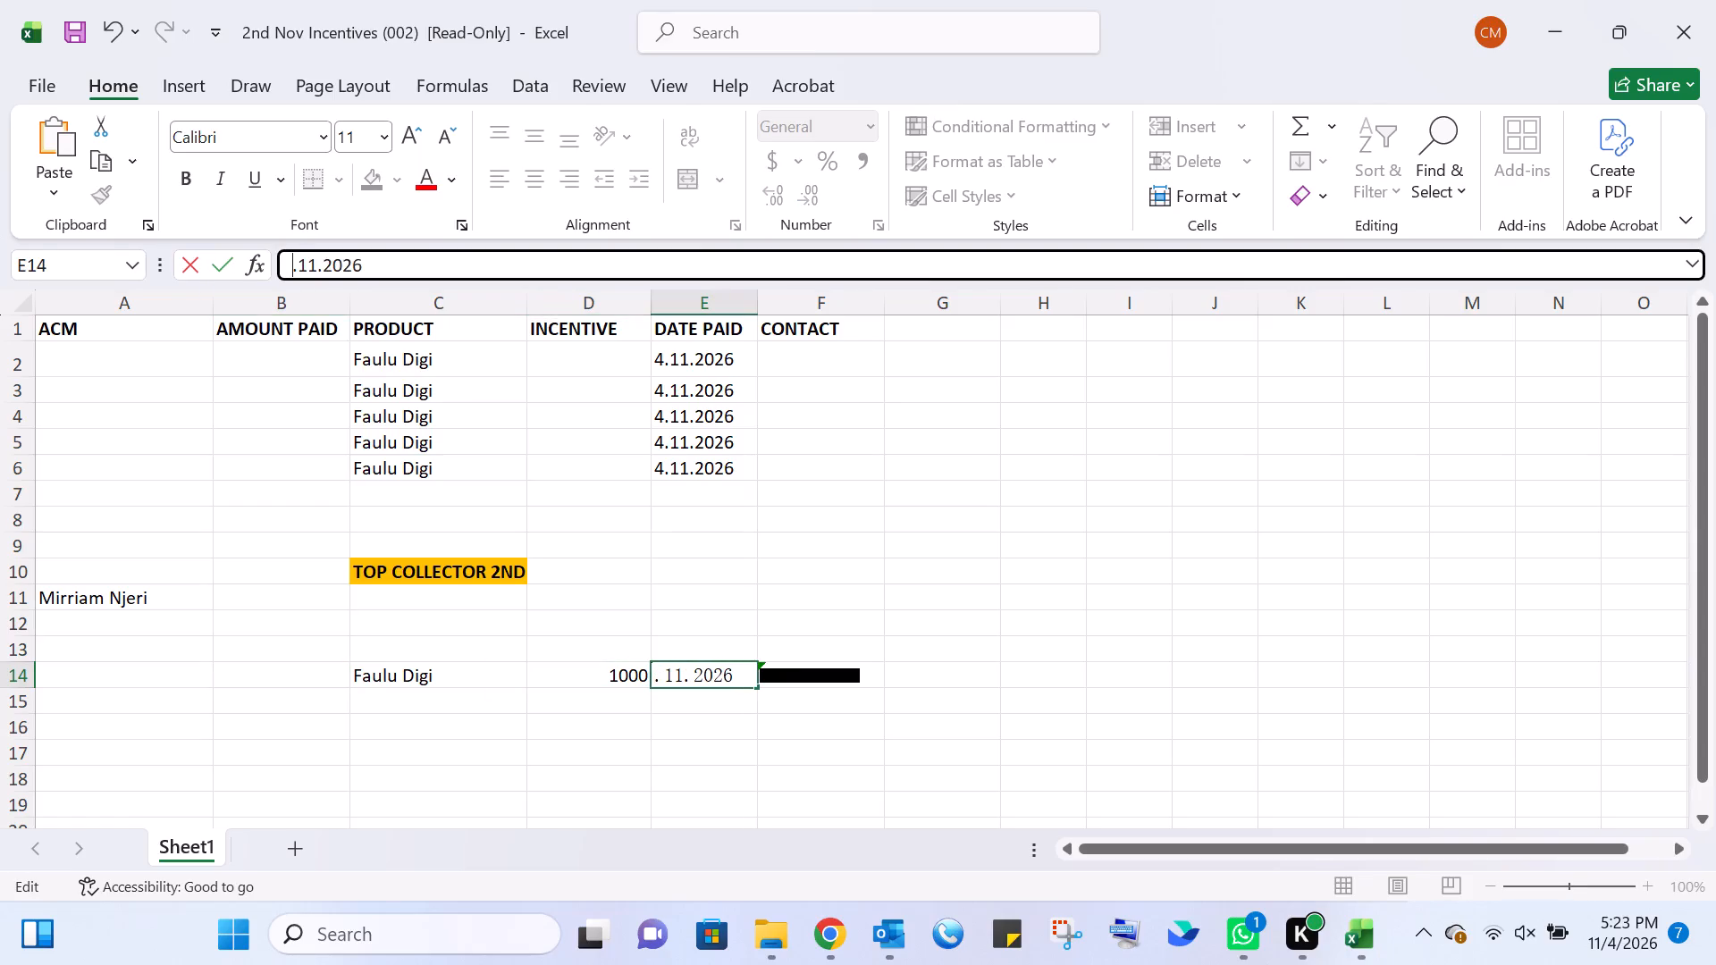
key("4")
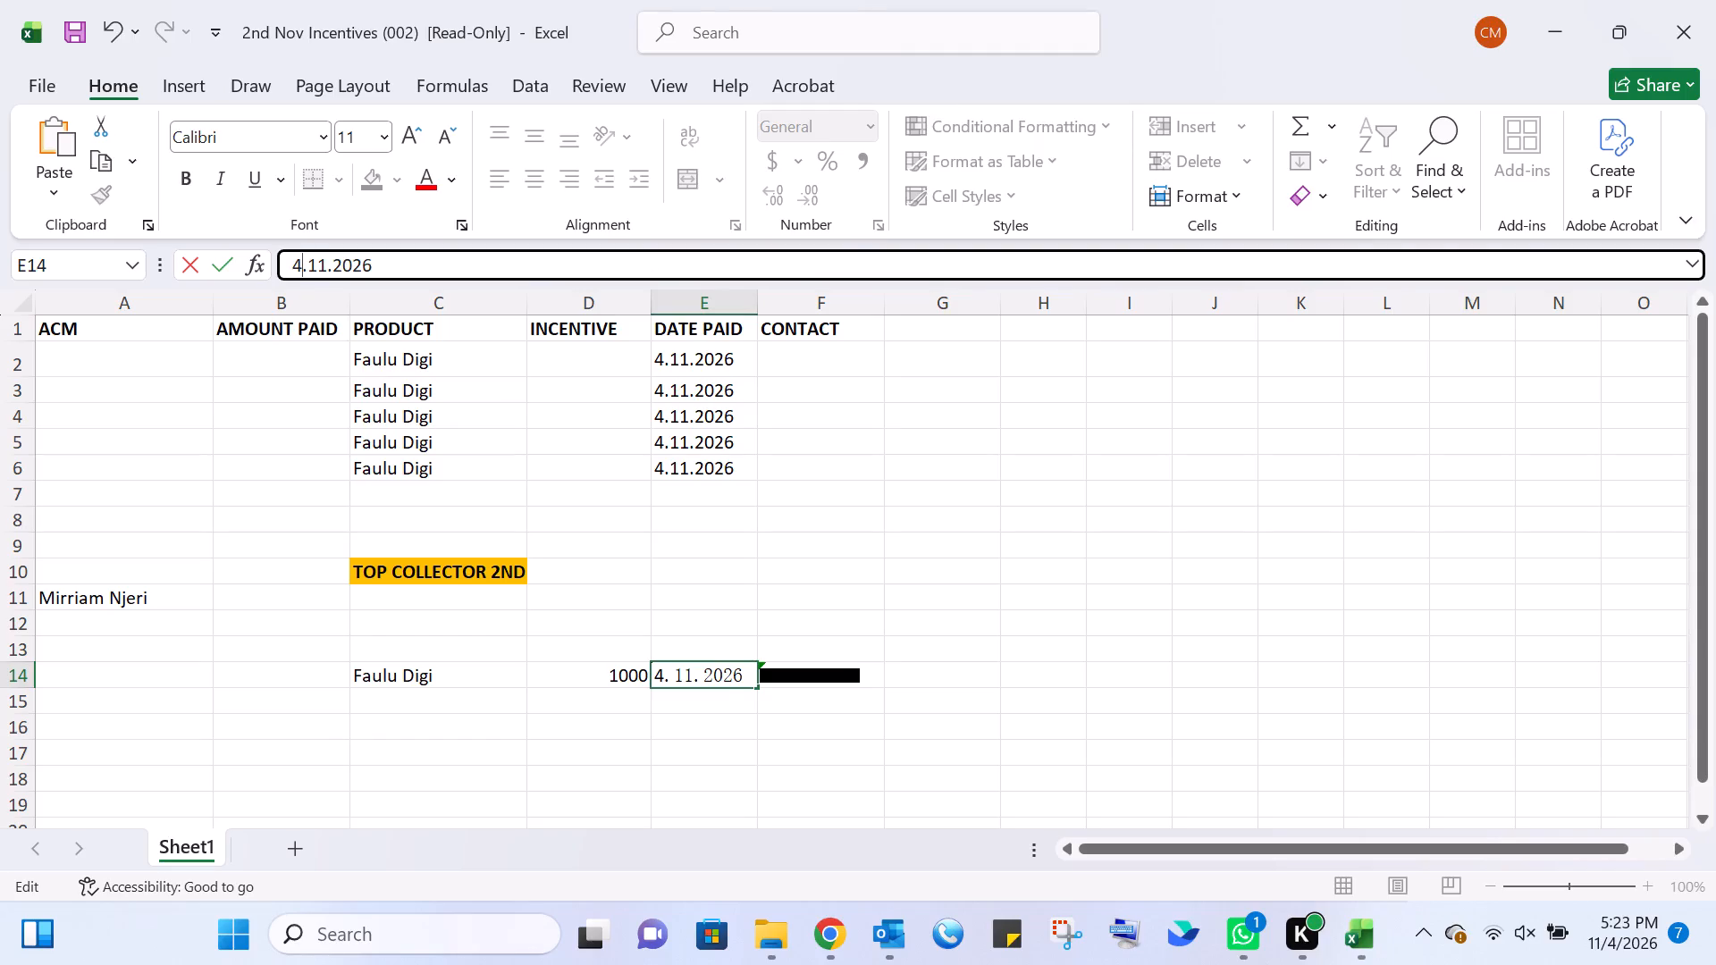
Clear the top collector's contact number in cell F14.
left_click(796, 667)
key("BackSpace")
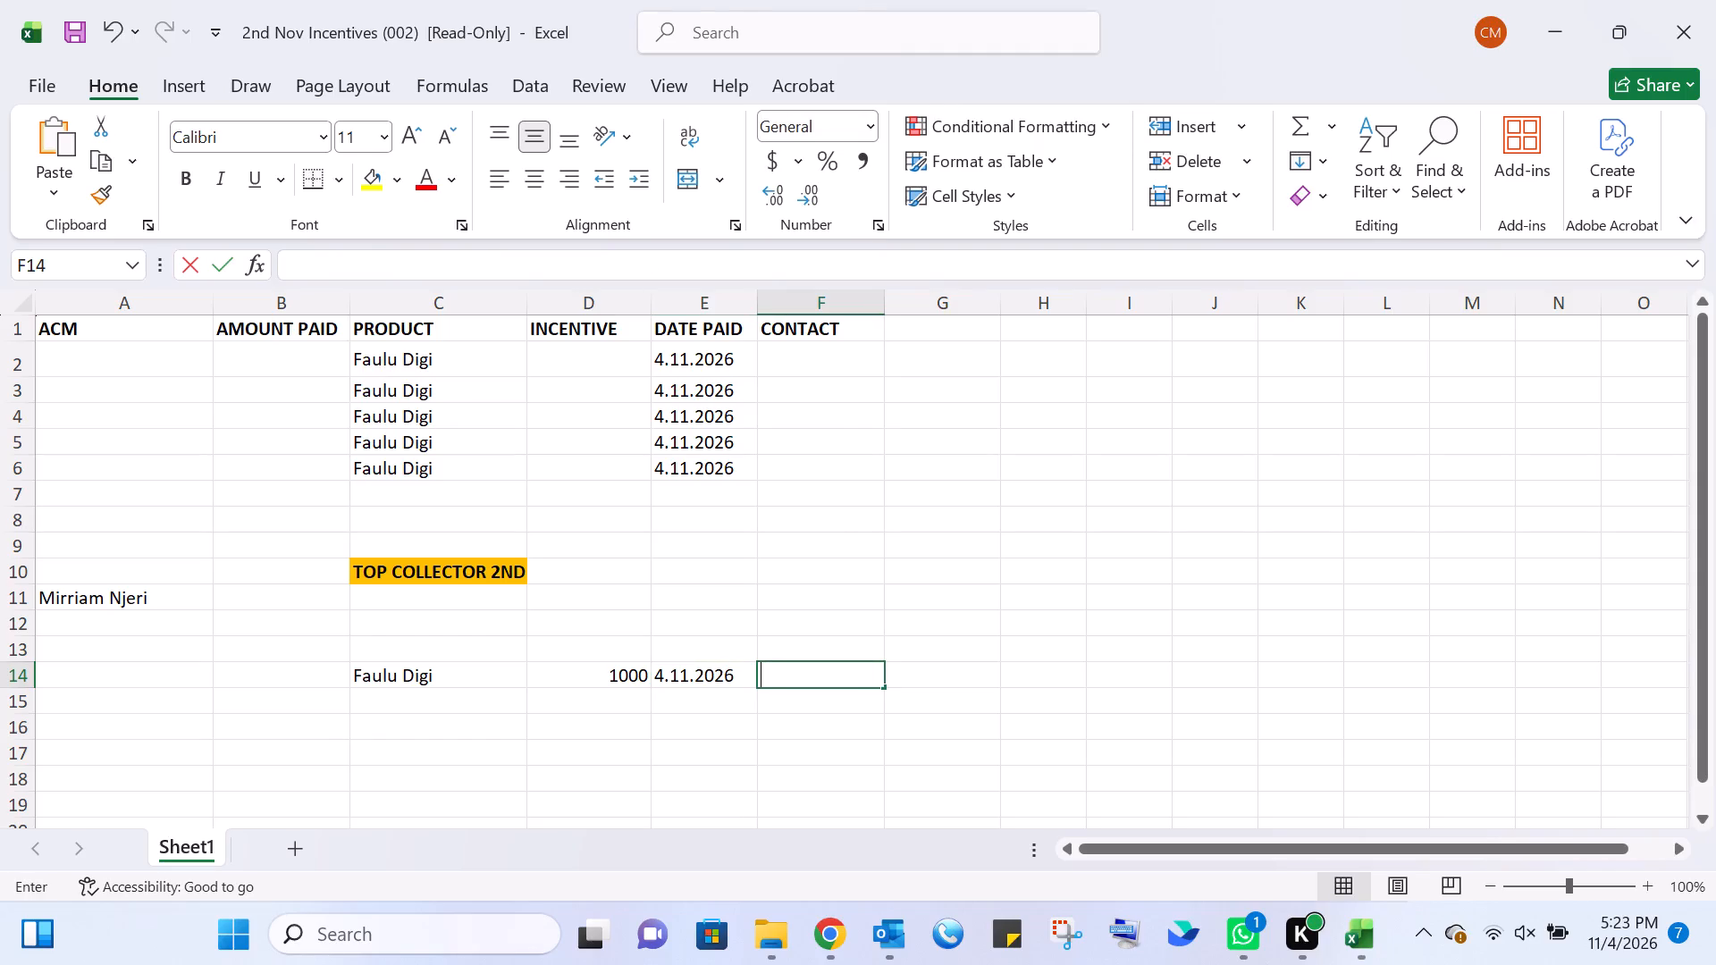
Replace the top collector's name in cell A11 with the new collector's first and last name.
left_click(149, 604)
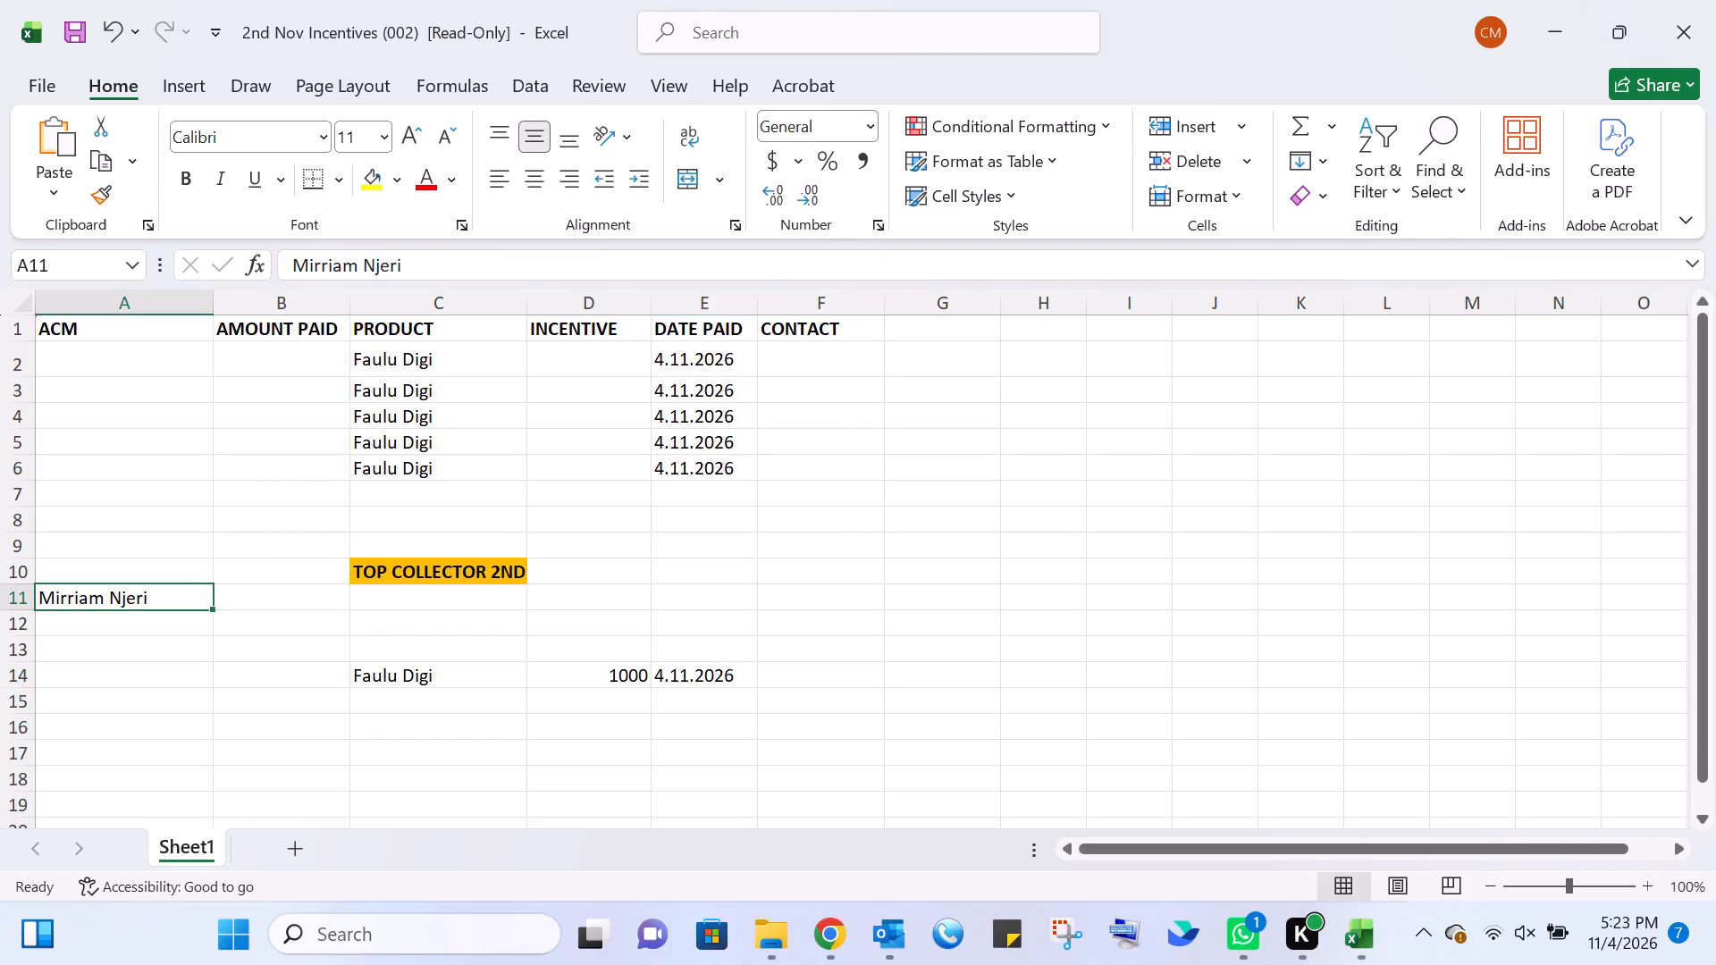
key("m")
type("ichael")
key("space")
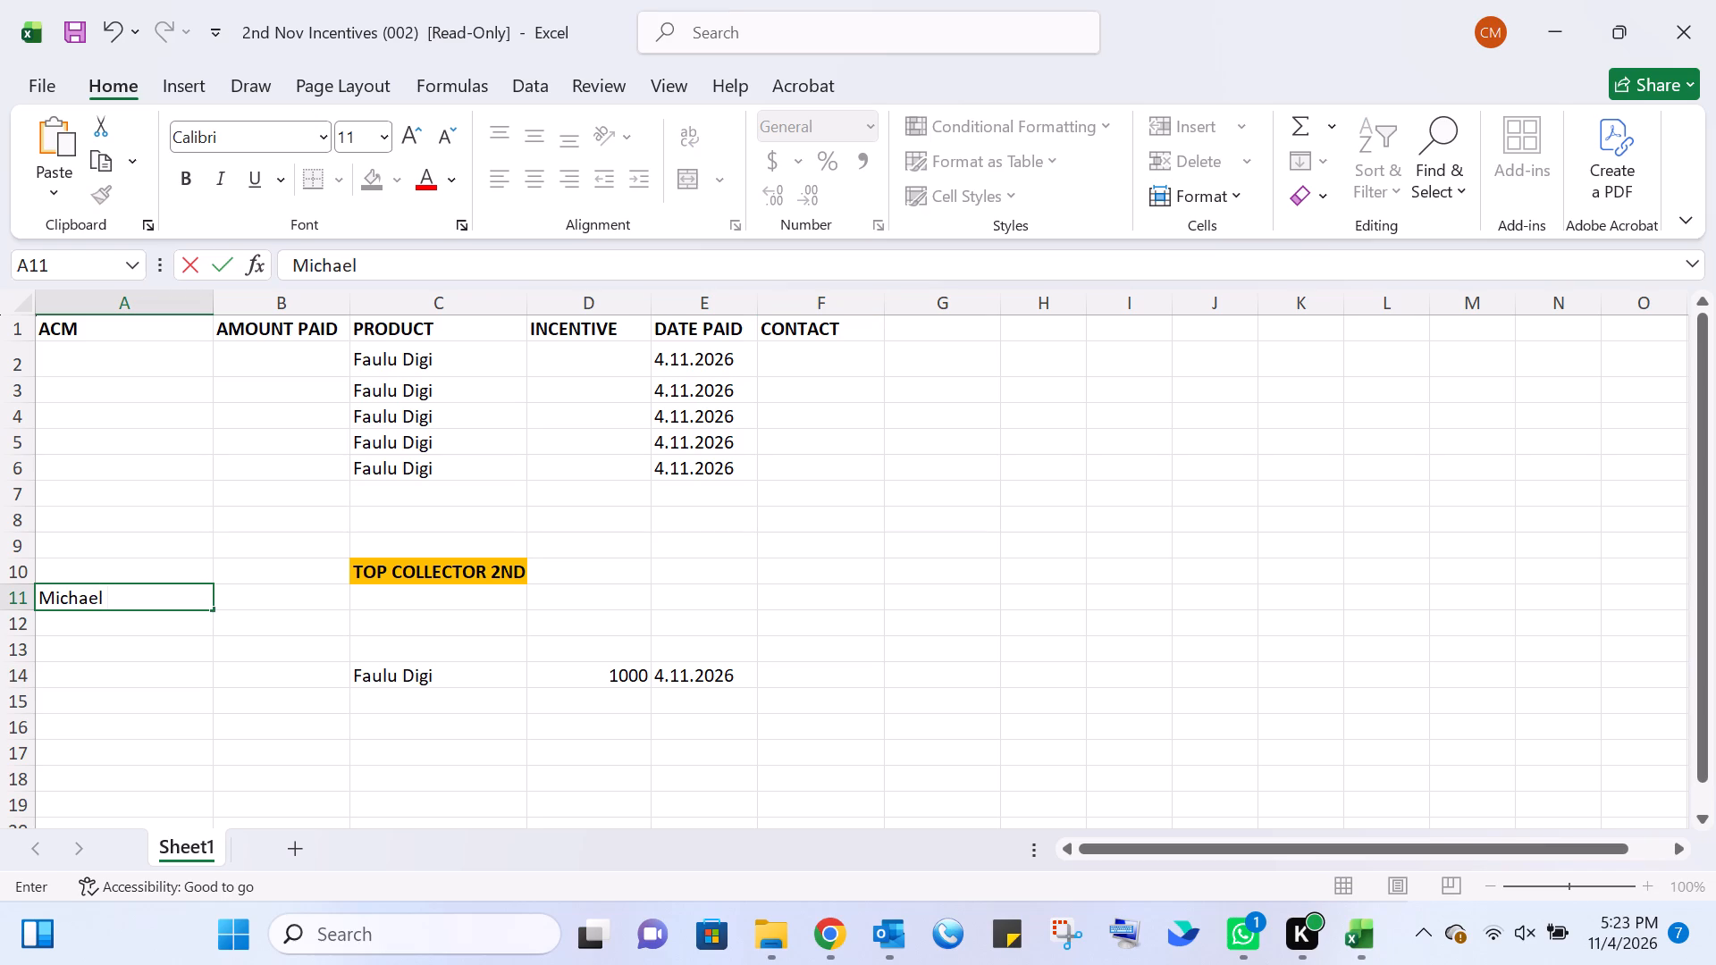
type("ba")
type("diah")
left_click(327, 599)
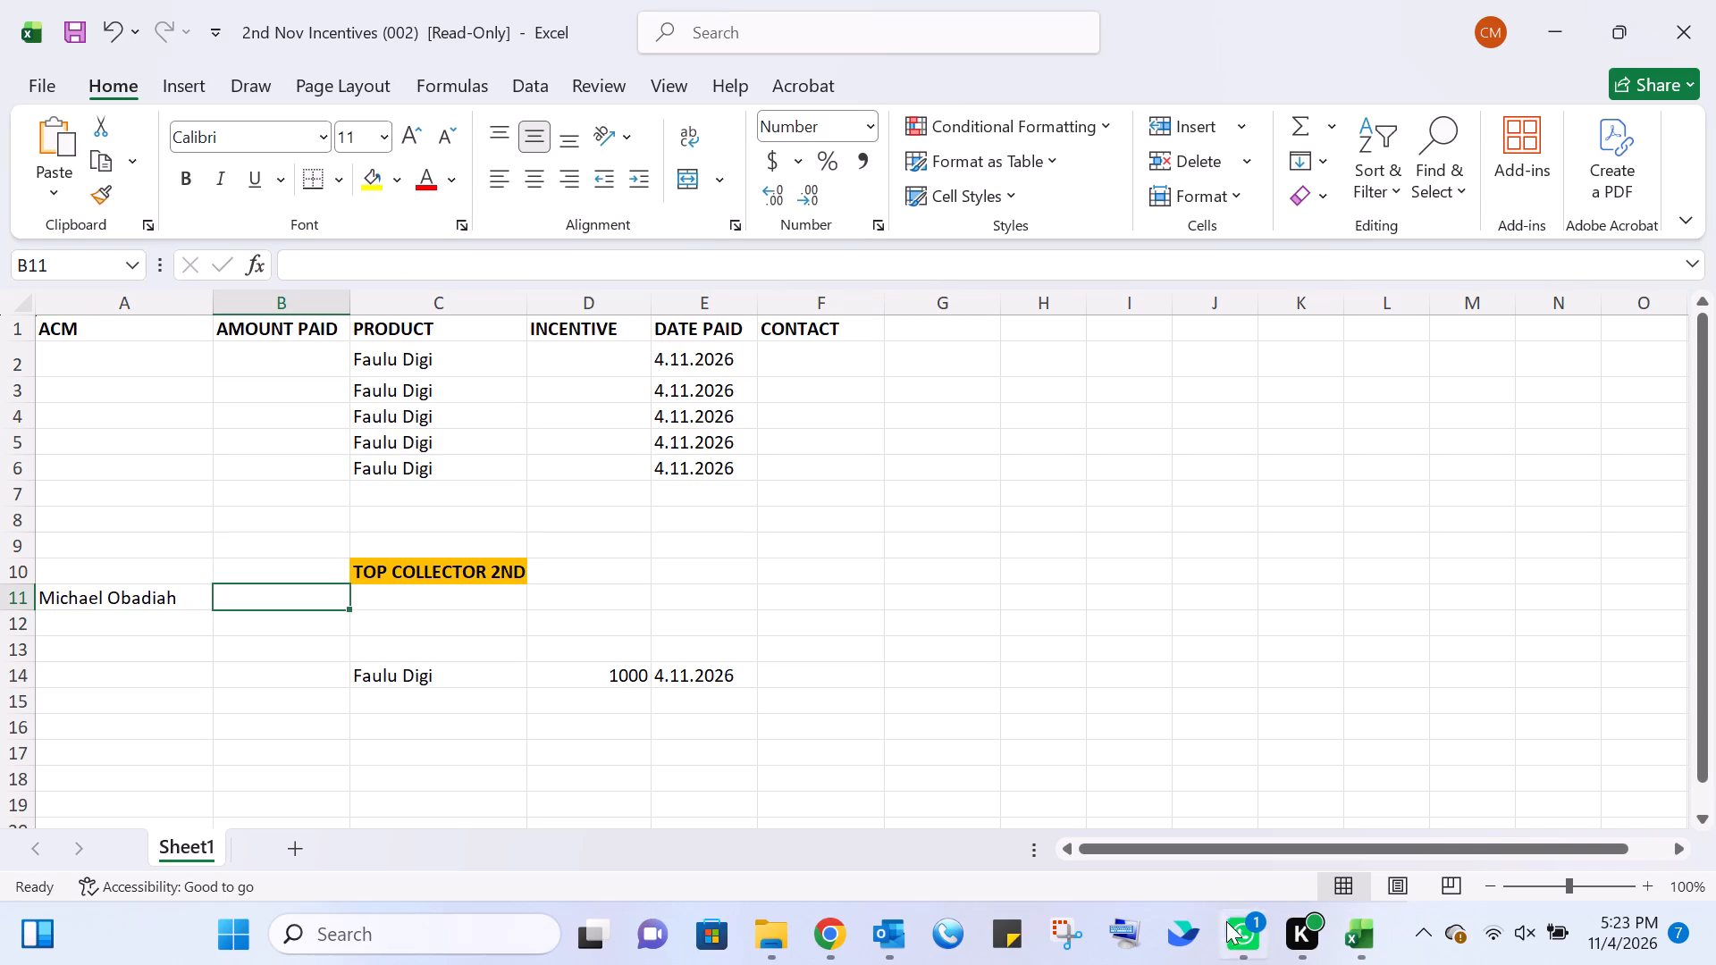
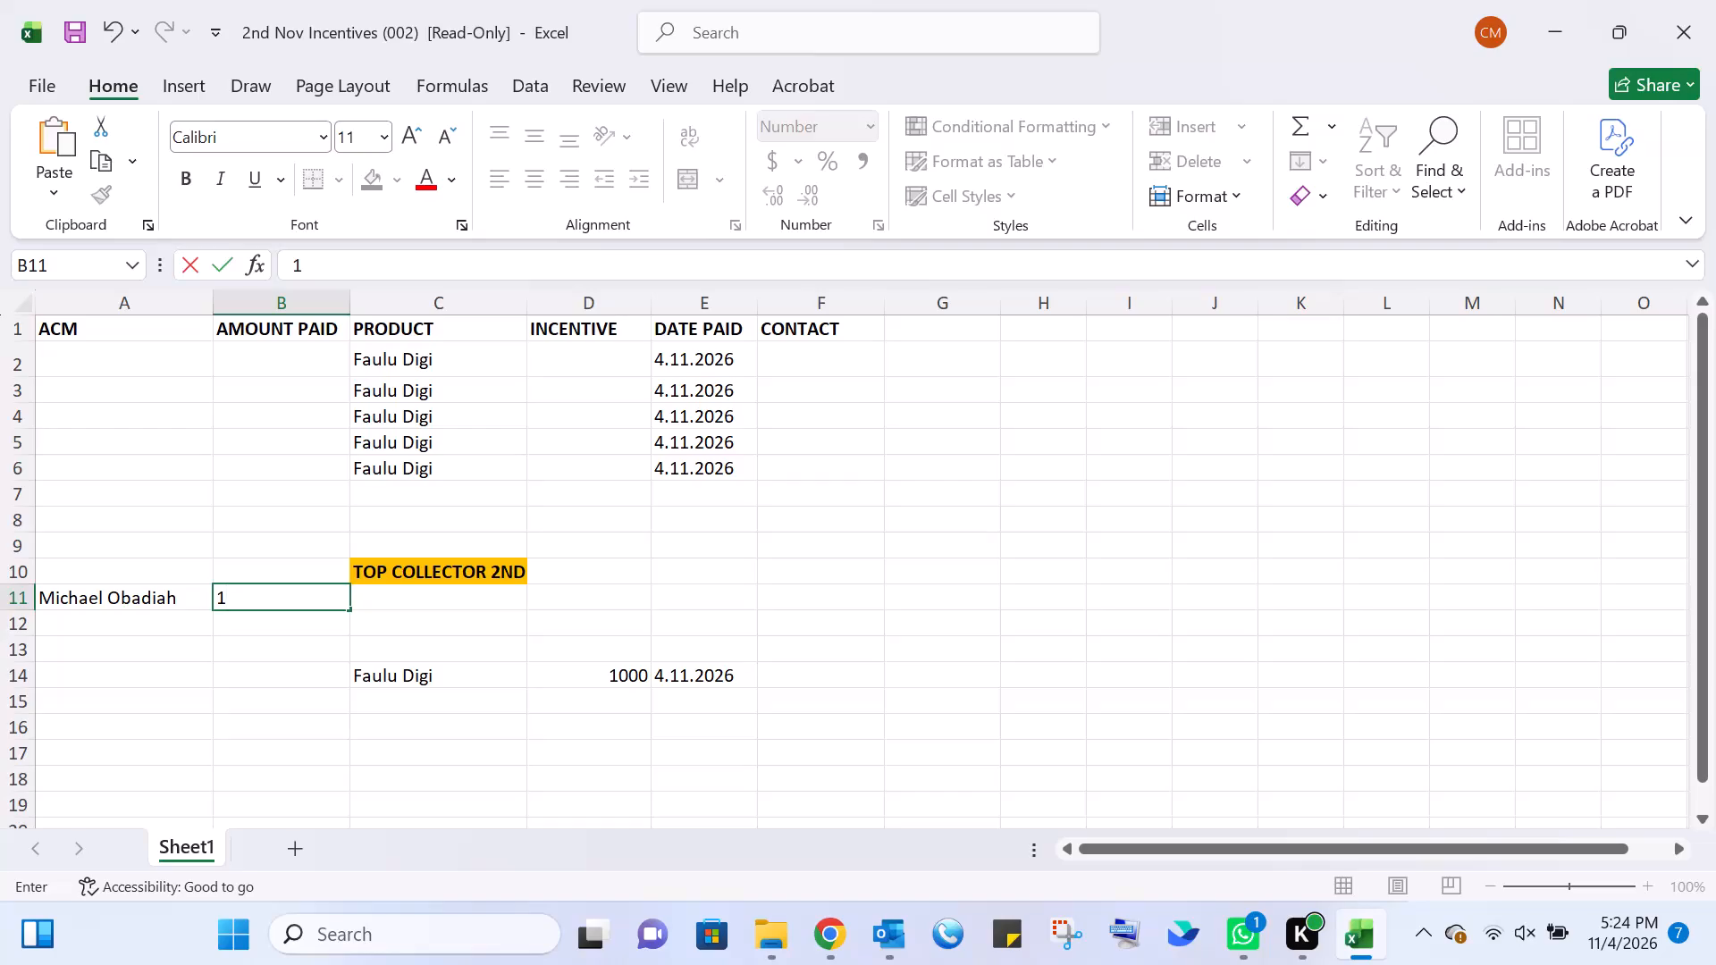
Enter 114,920 as the top collector's amount paid in cell B11.
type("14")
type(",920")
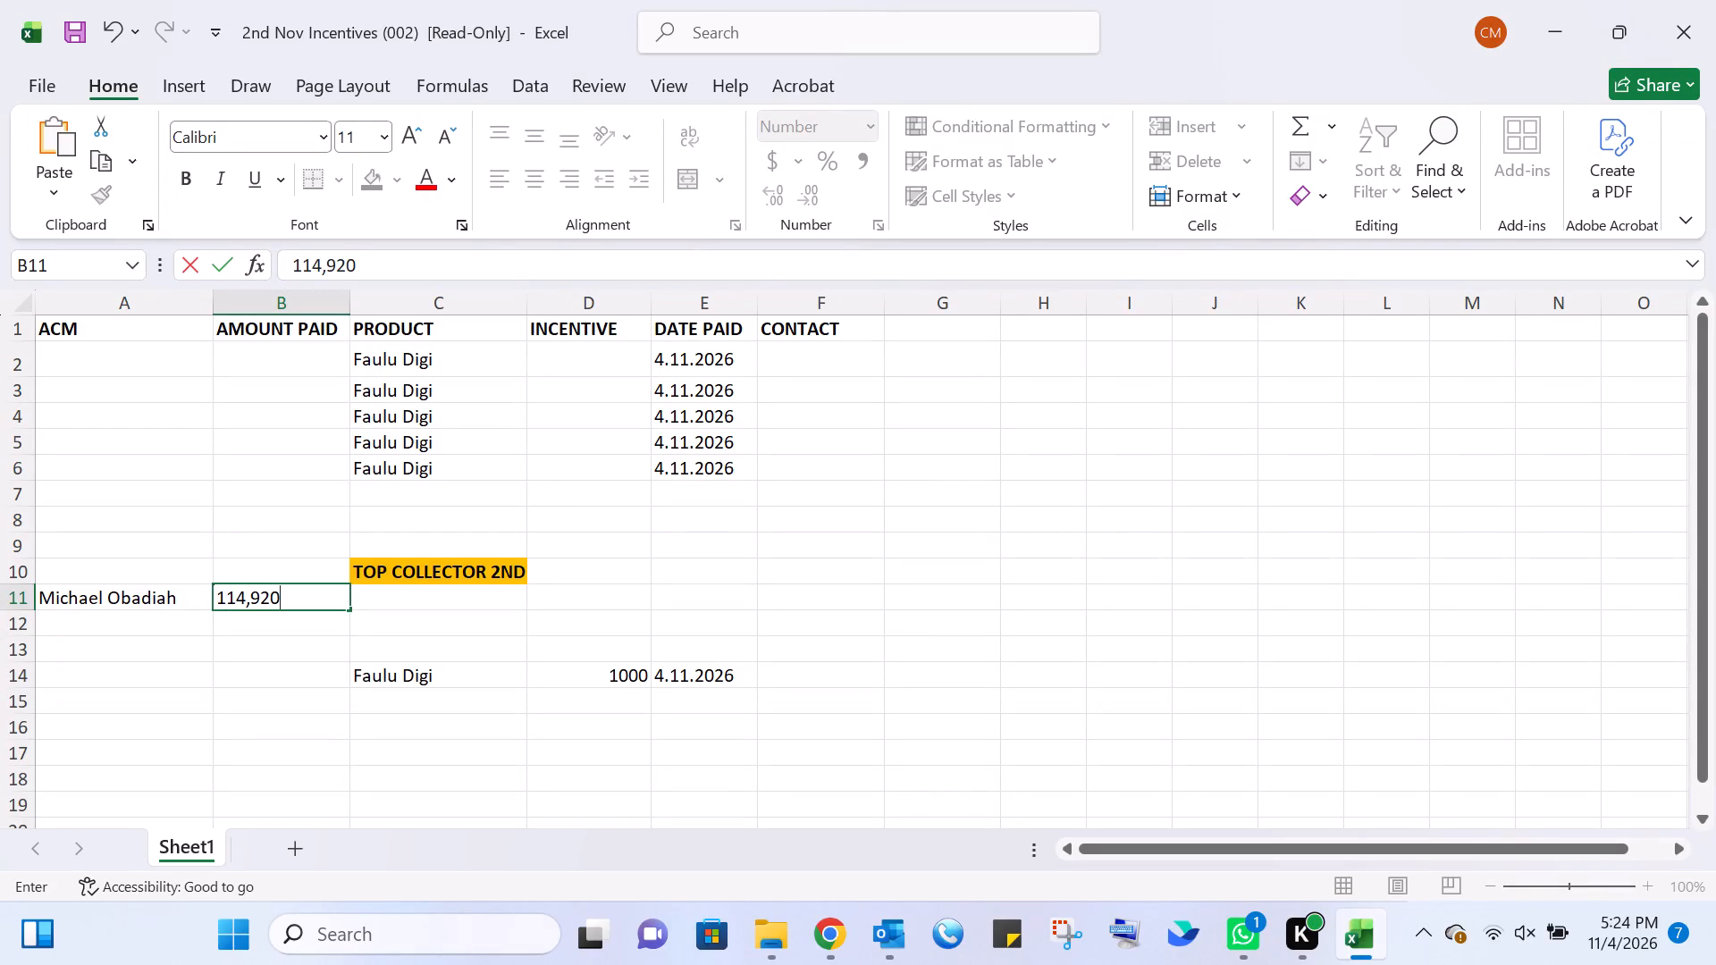
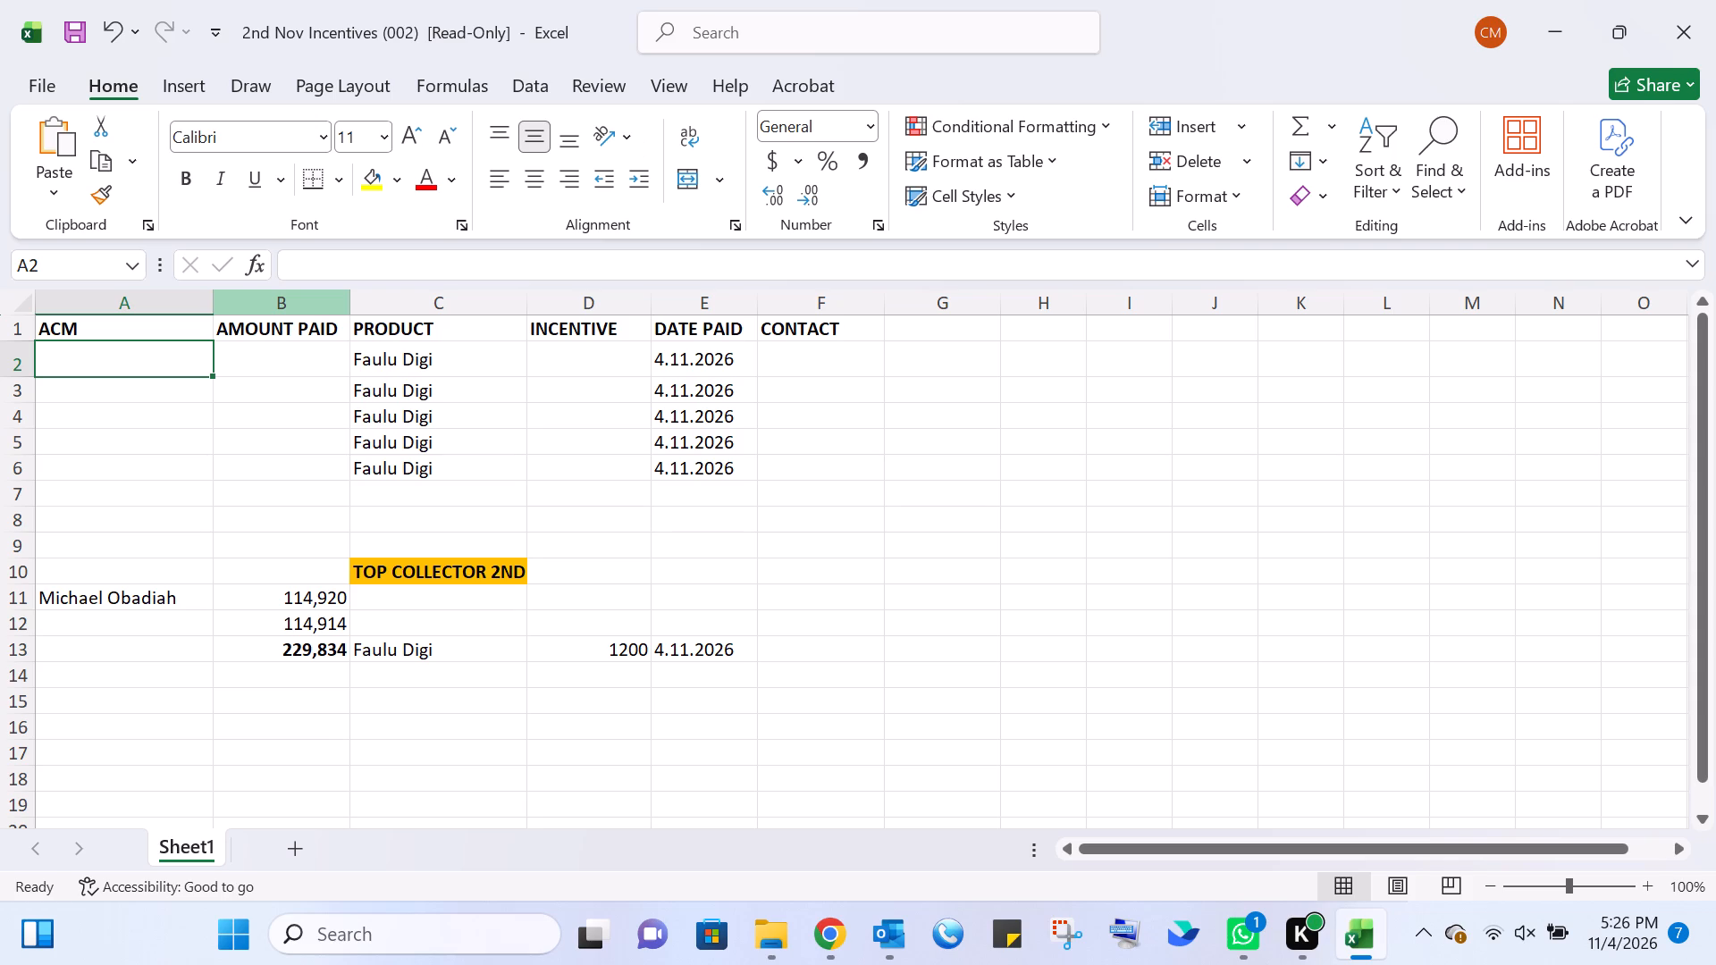
Enter the first ACM's name in cell A2 and the amount paid 118,727.32 in B2.
left_click(117, 366)
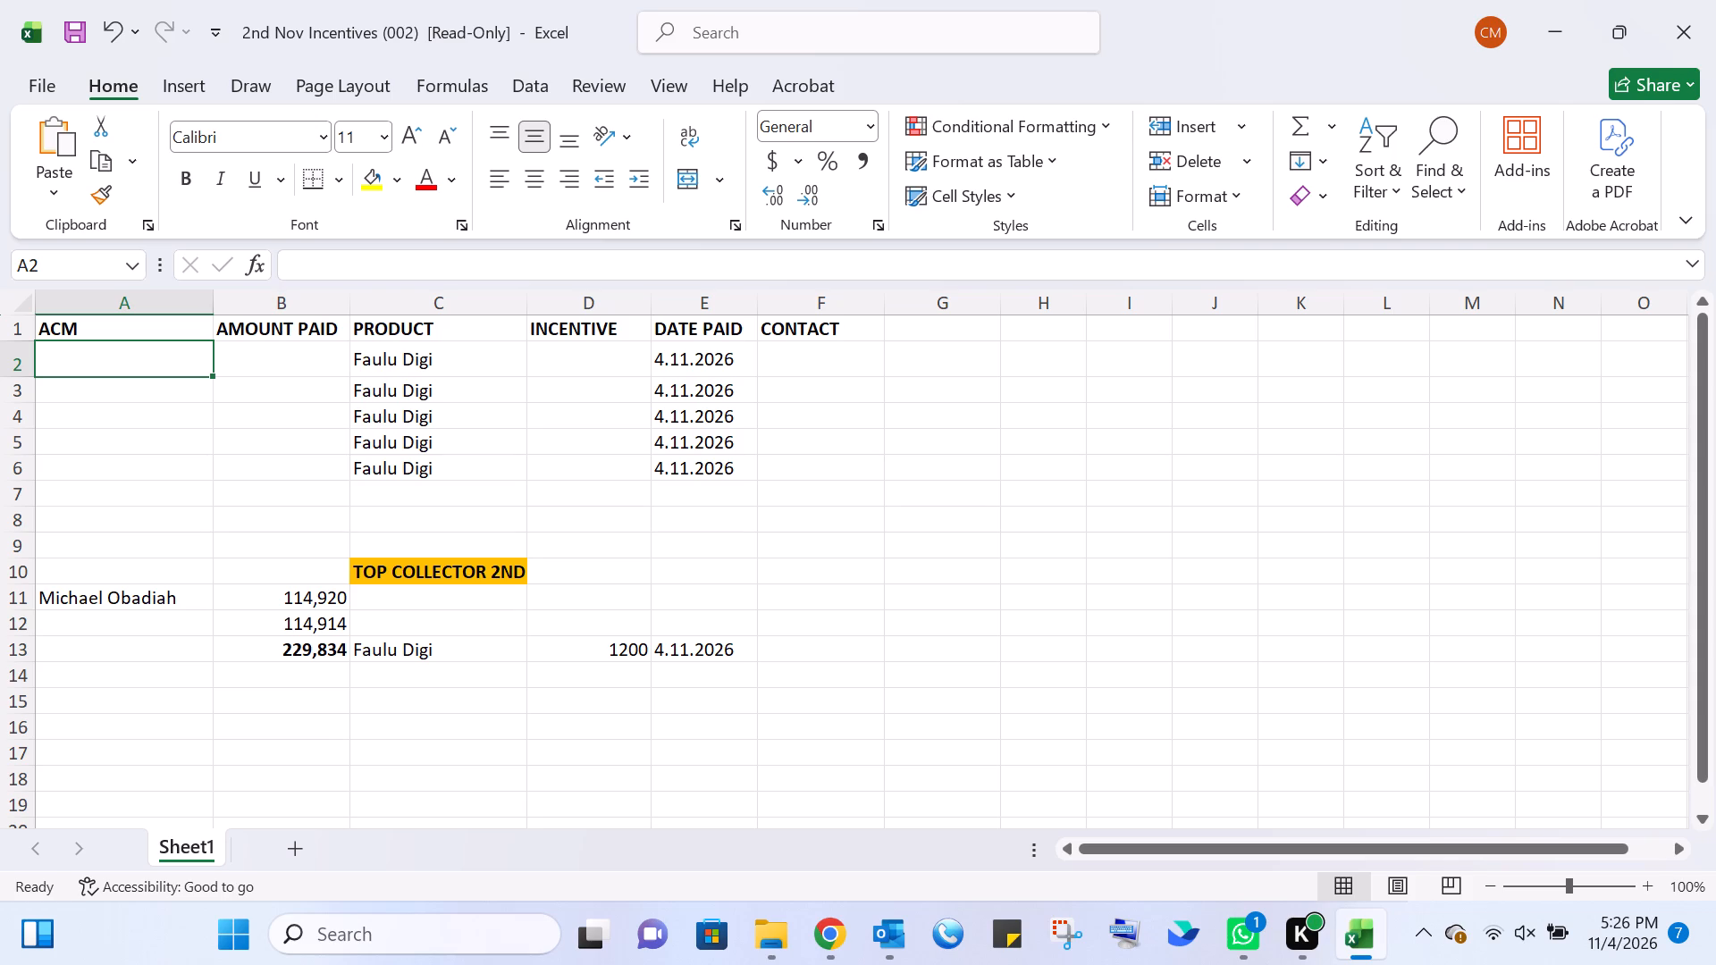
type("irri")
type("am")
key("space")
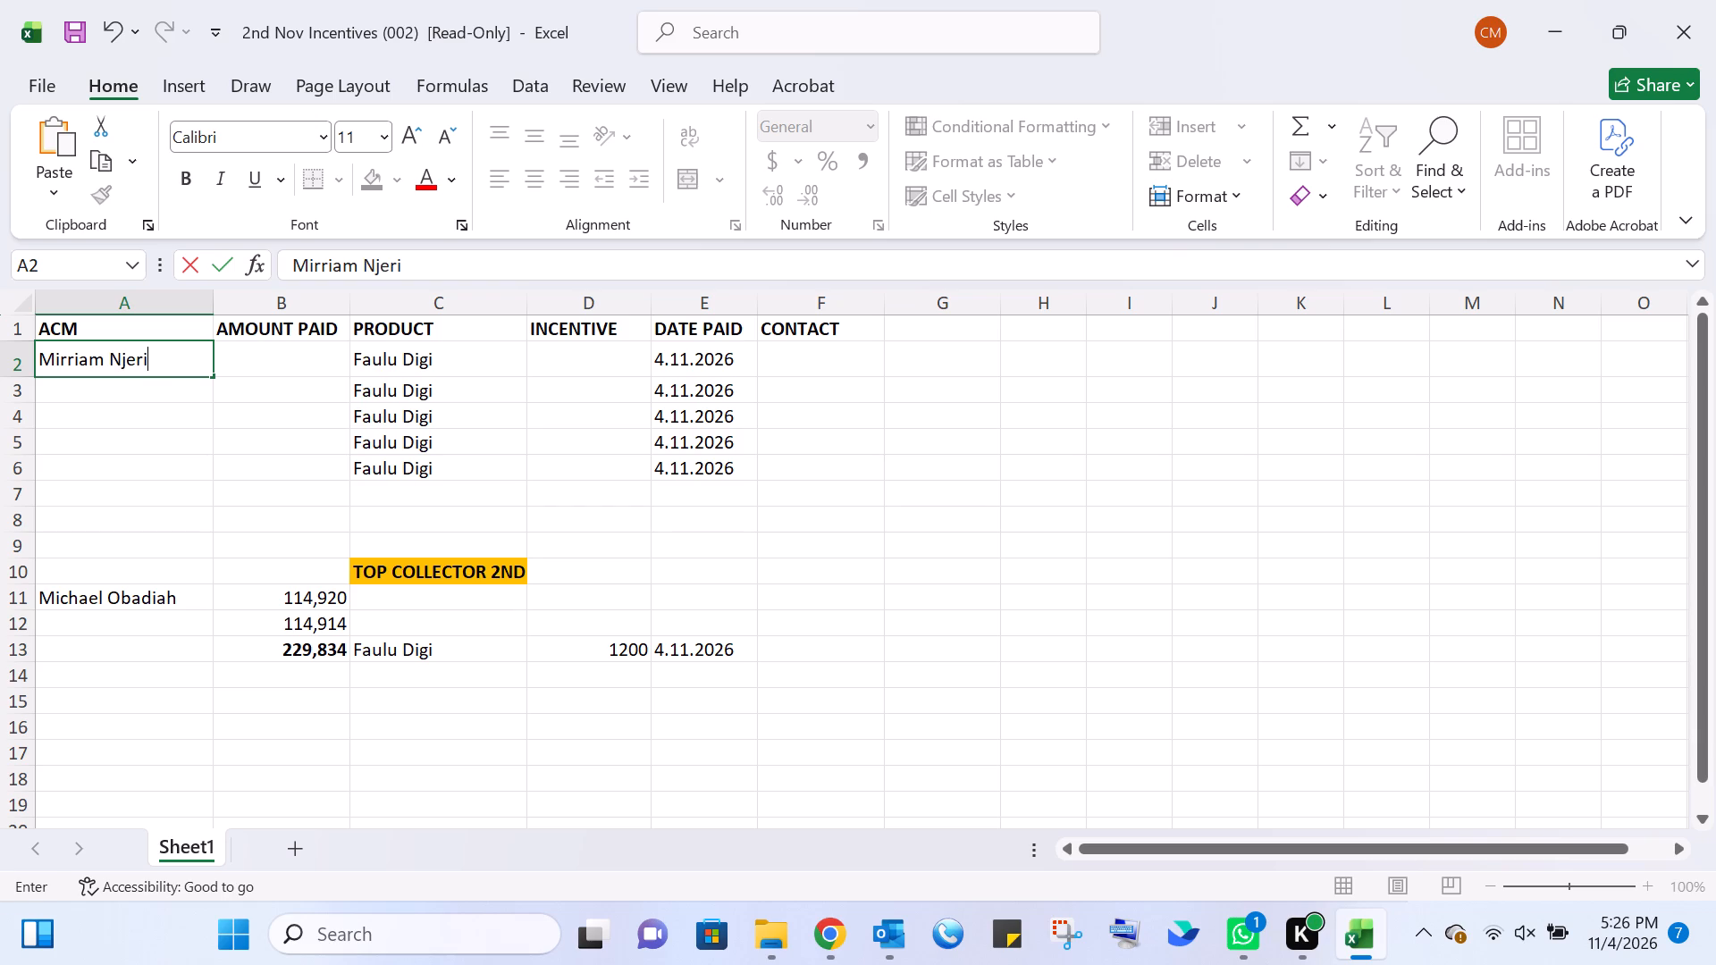
left_click(304, 369)
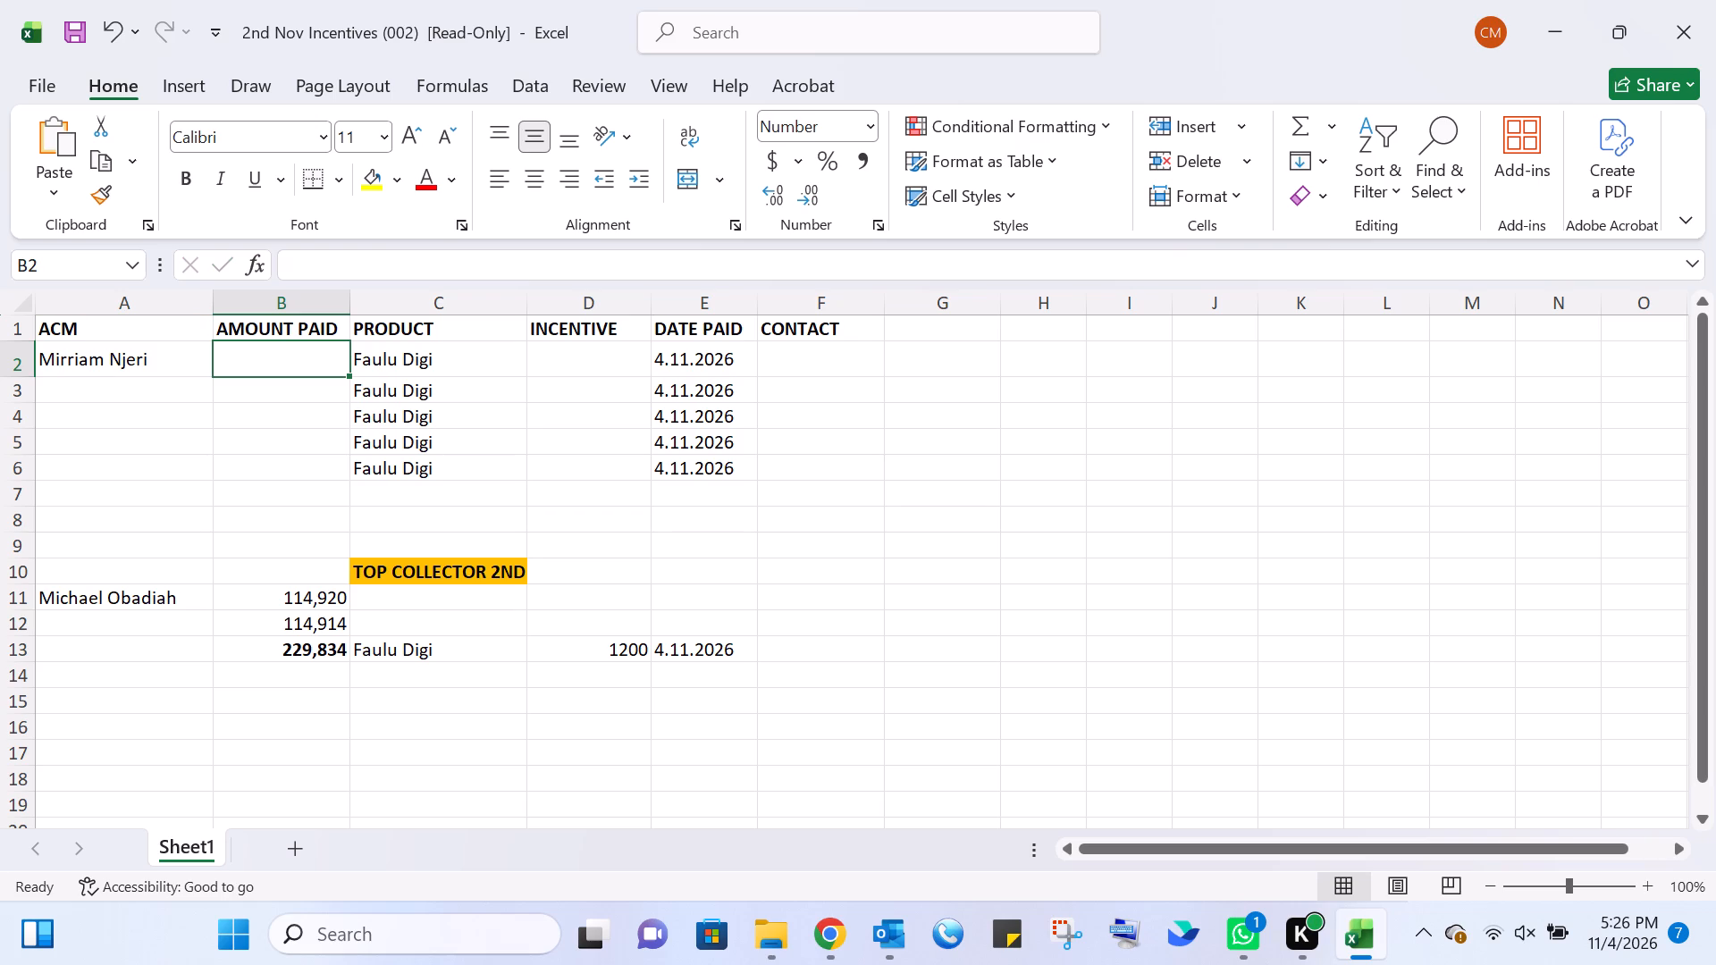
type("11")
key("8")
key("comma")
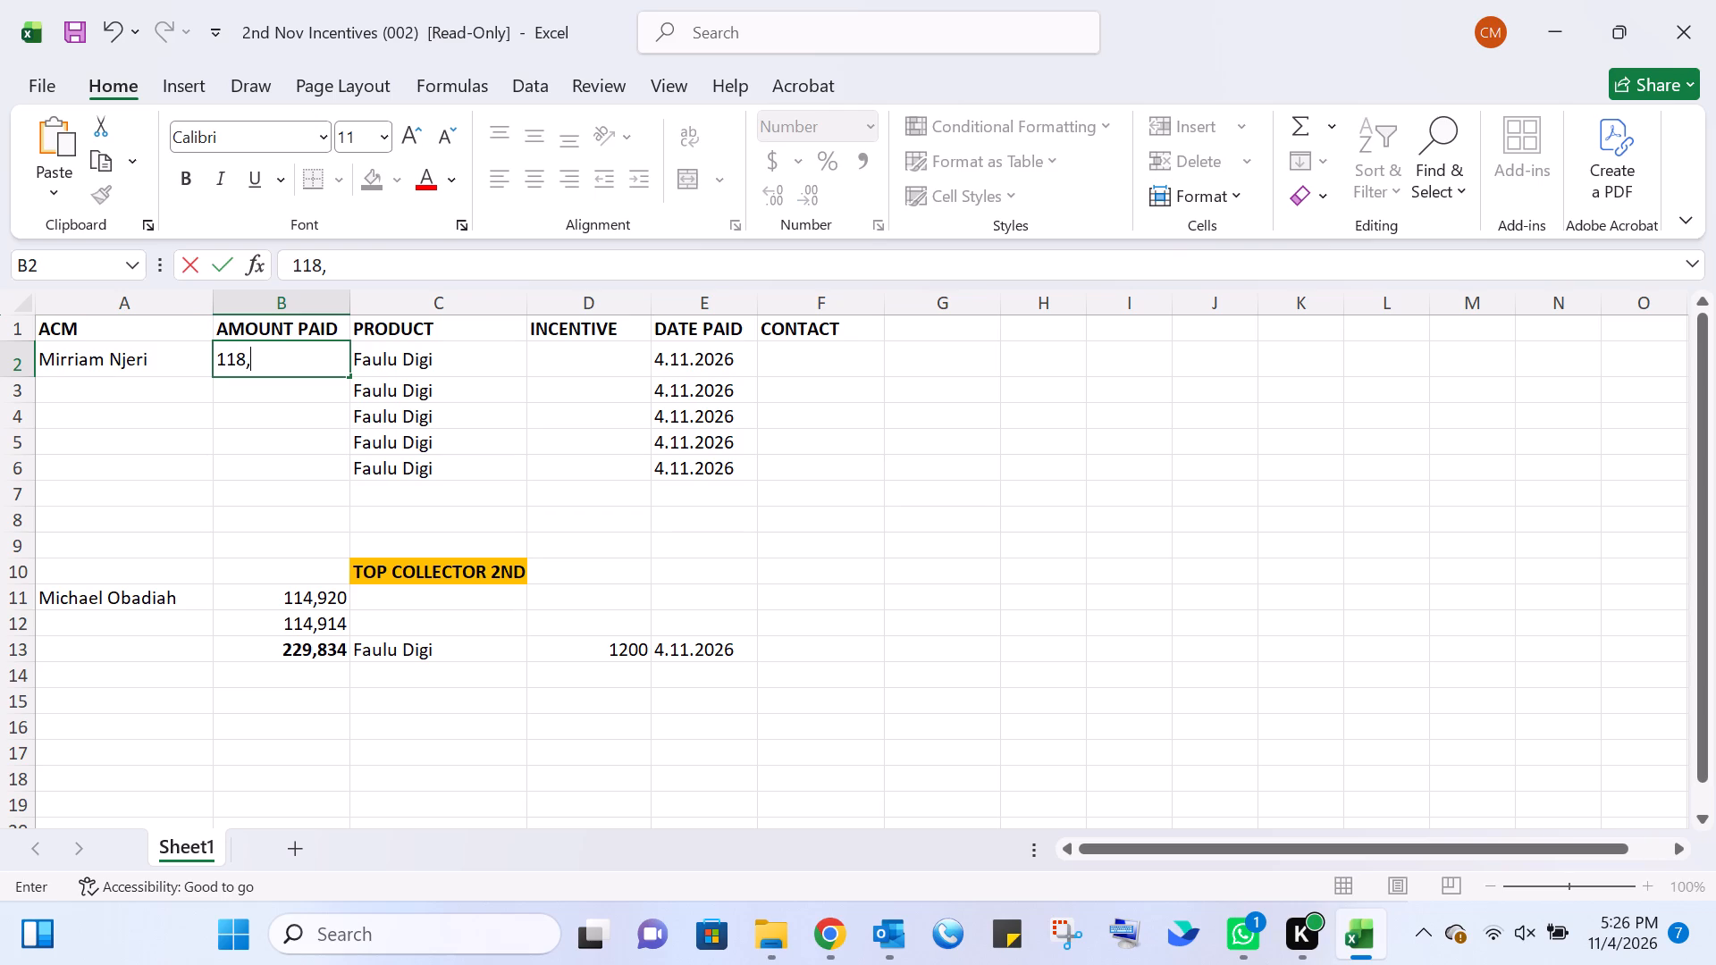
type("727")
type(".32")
left_click(318, 404)
left_click(315, 389)
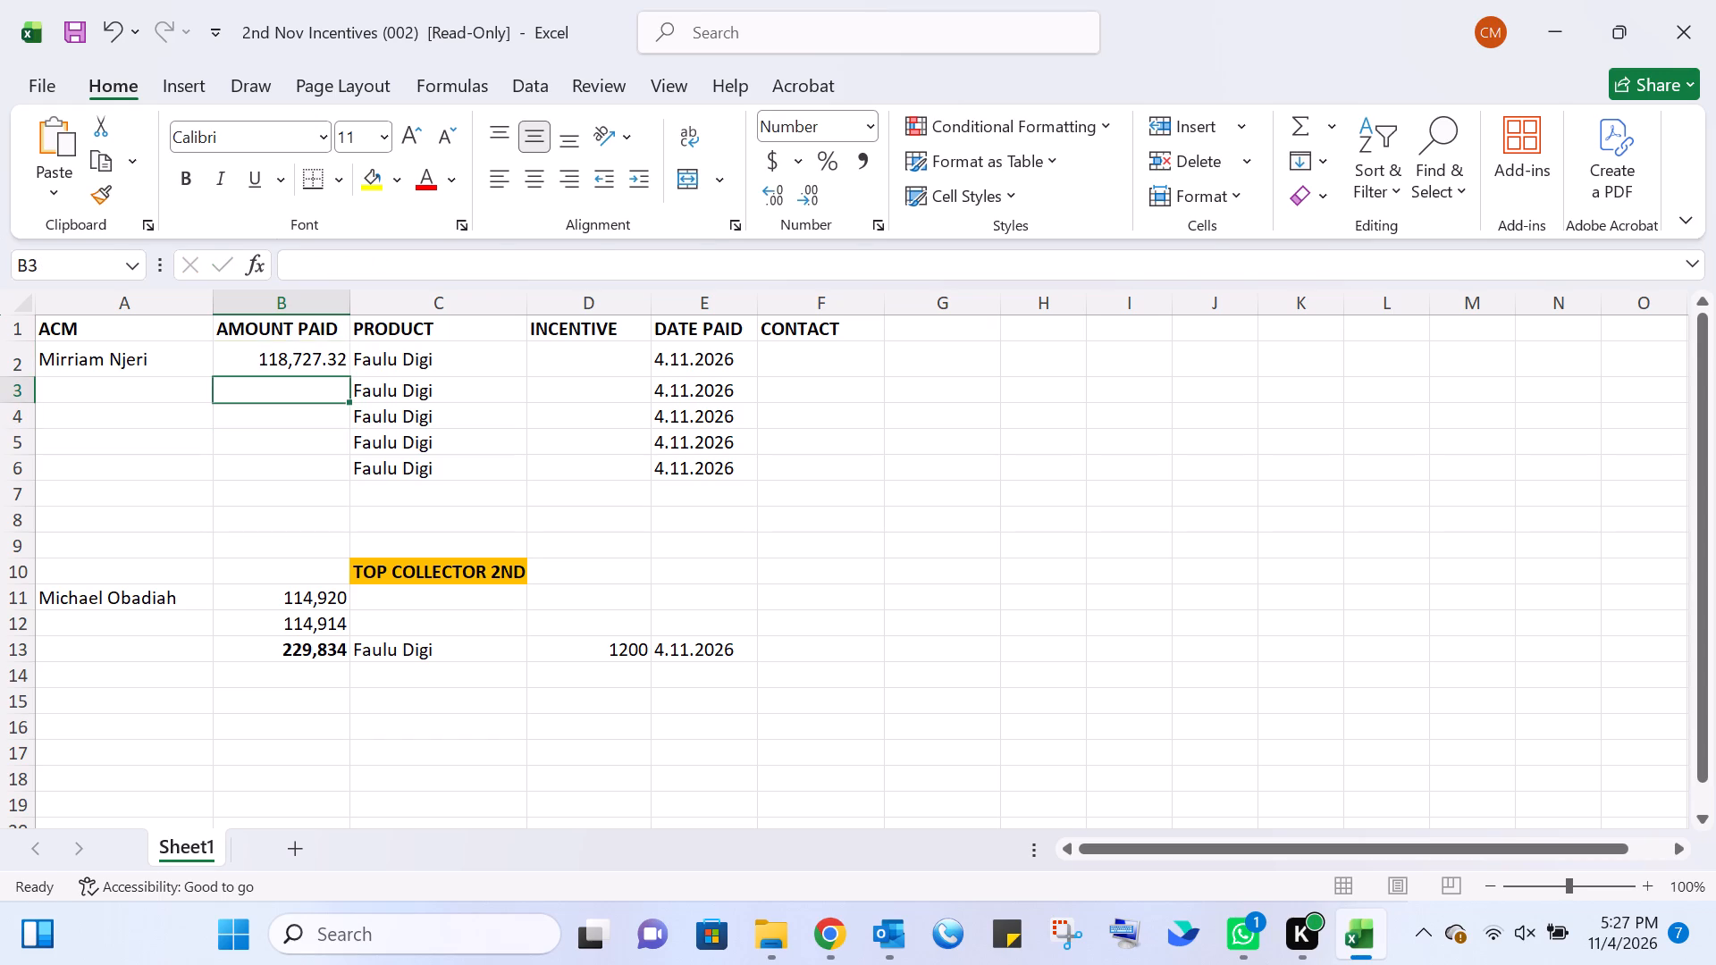
Set the incentive of the first entry, cell D2, to 100.
left_click(536, 364)
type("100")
left_click(234, 390)
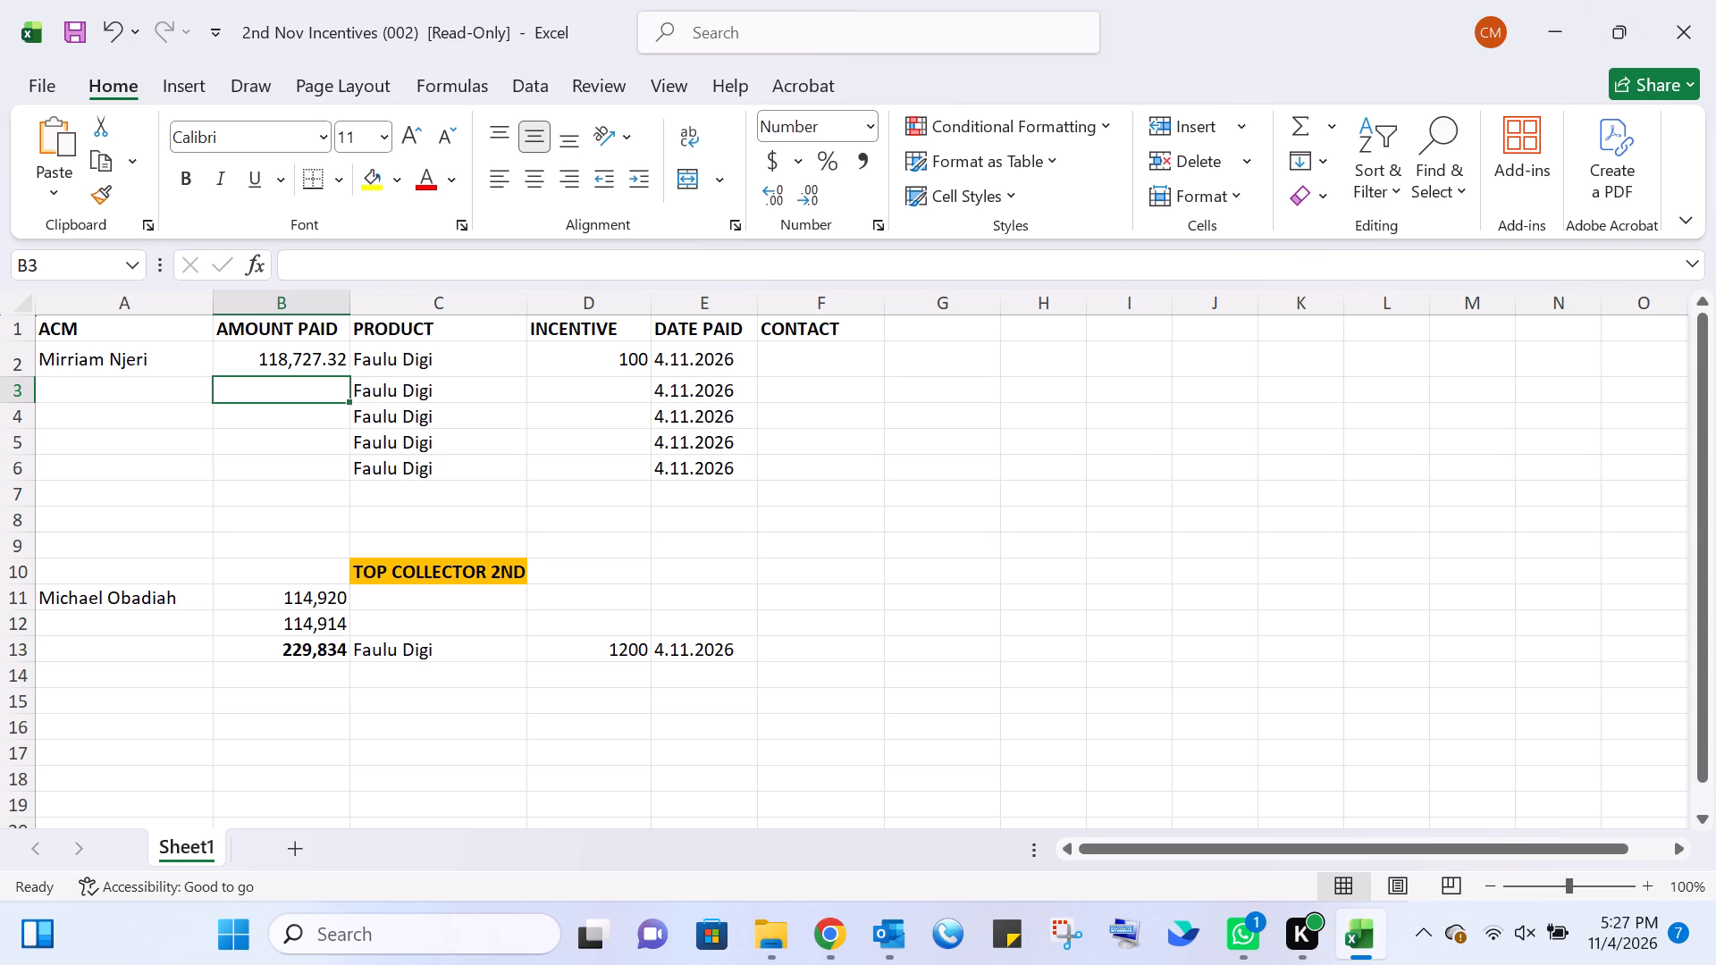
Enter the second ACM's name in cell A3 and the amount paid 36,214 in B3.
left_click(84, 394)
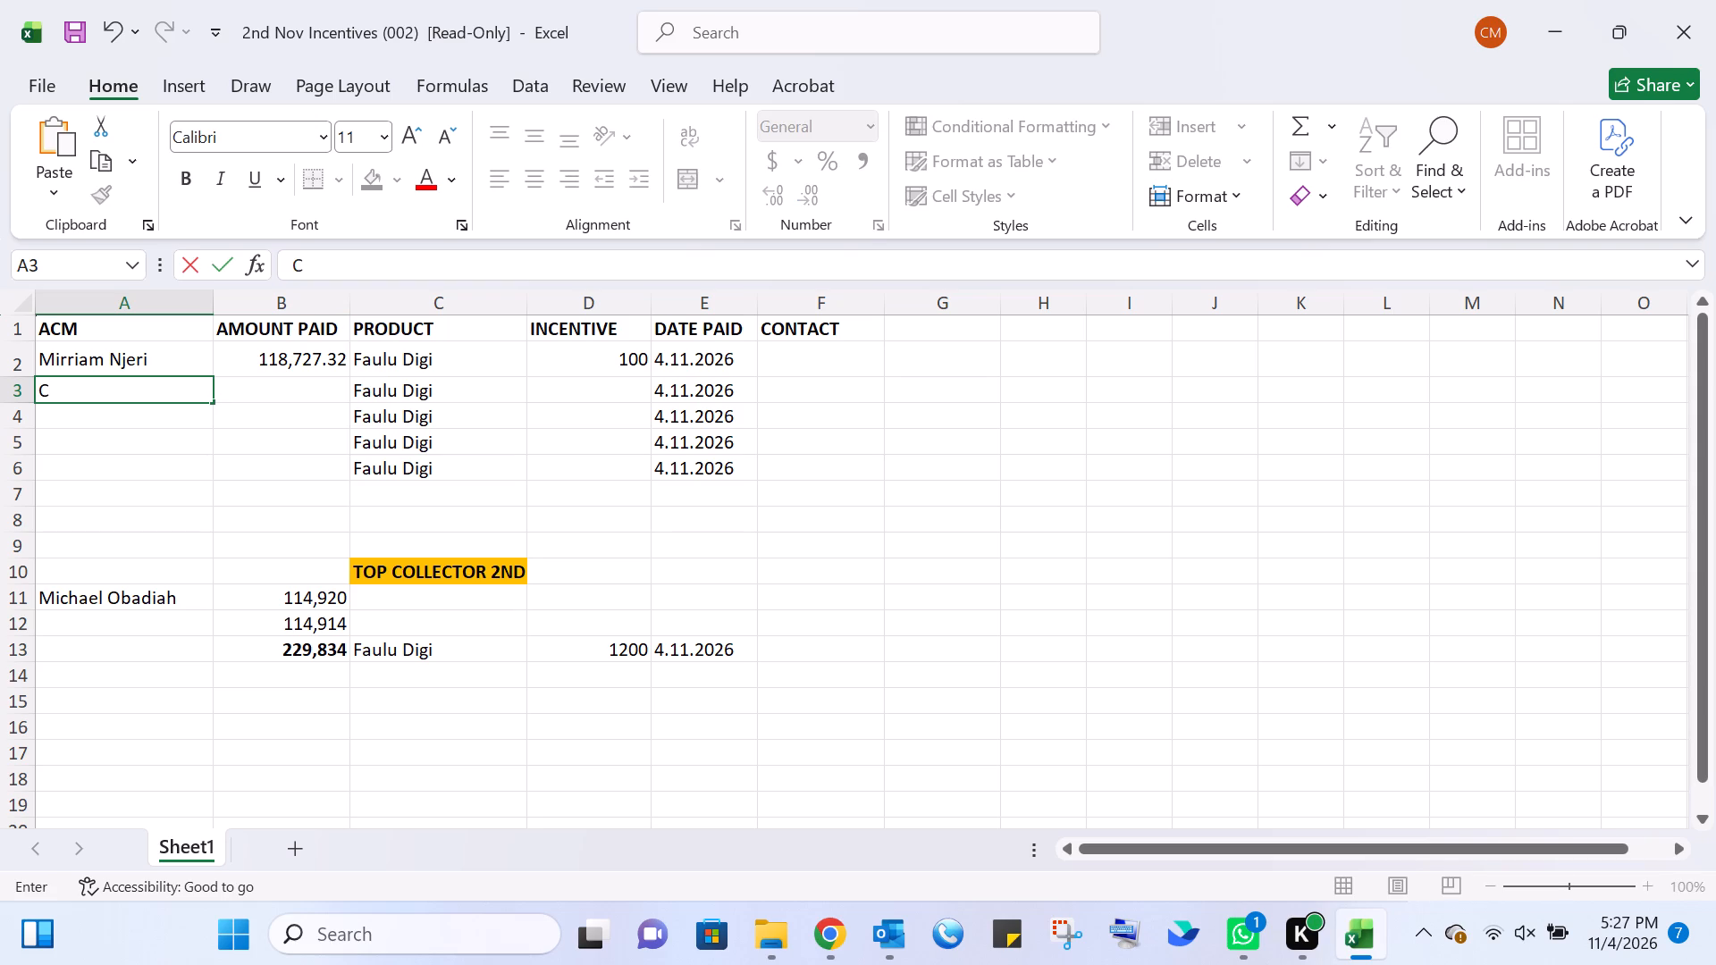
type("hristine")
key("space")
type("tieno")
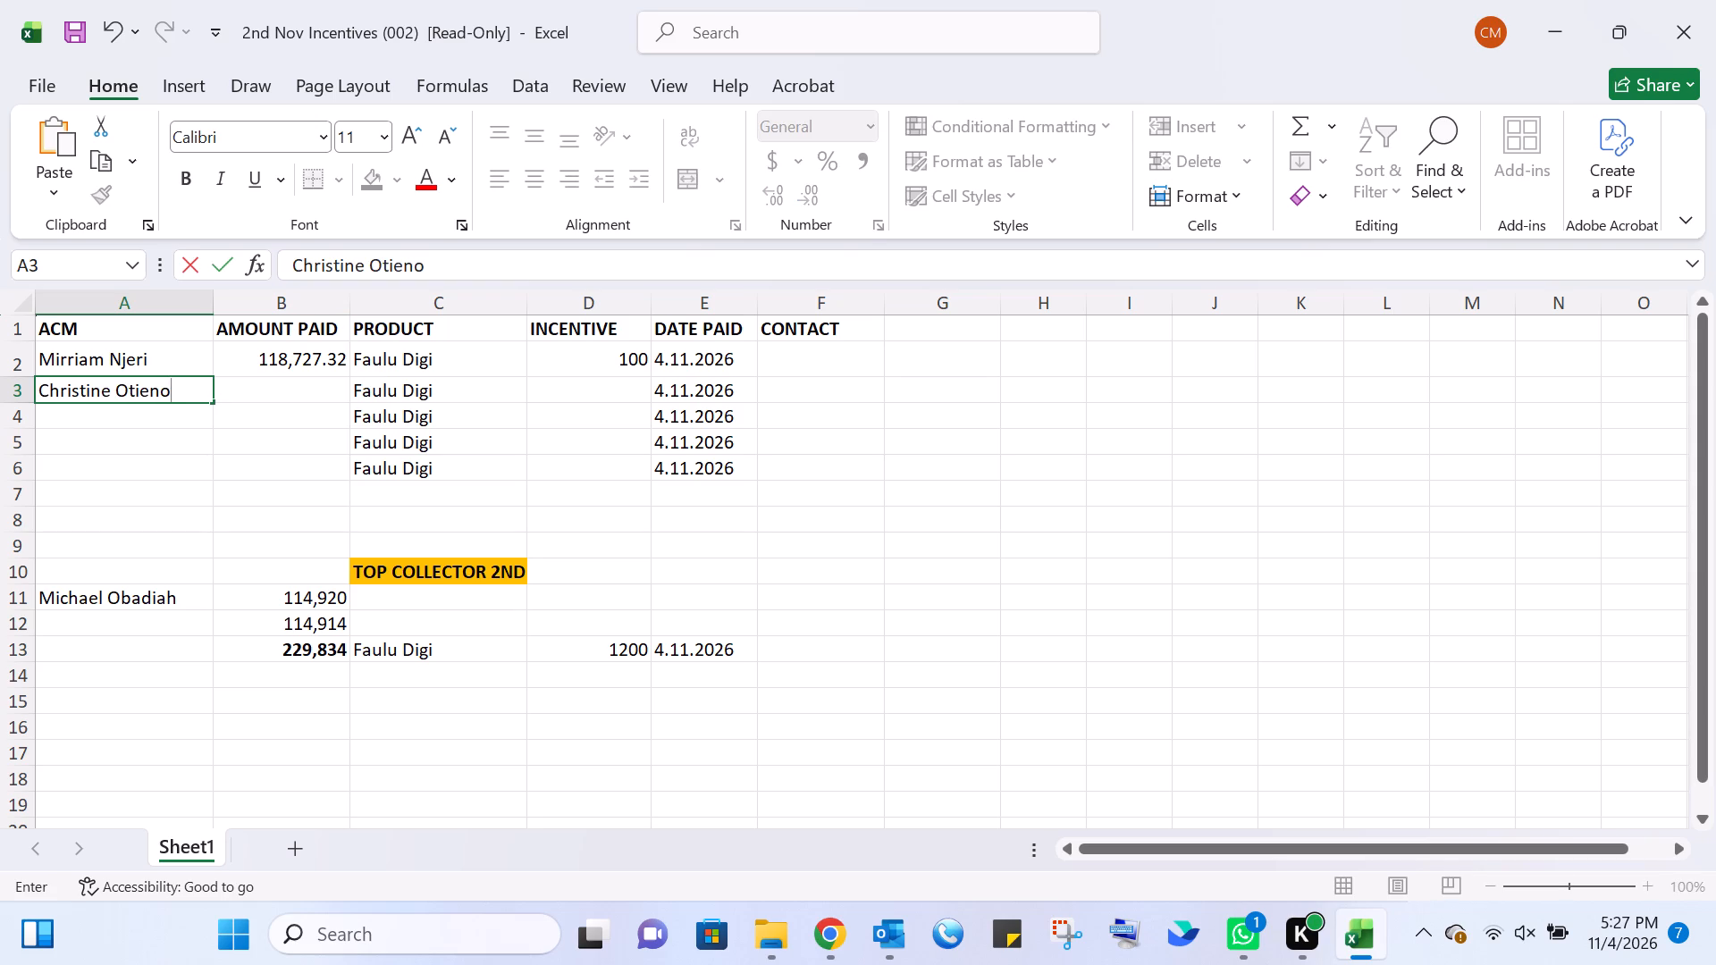
left_click(242, 395)
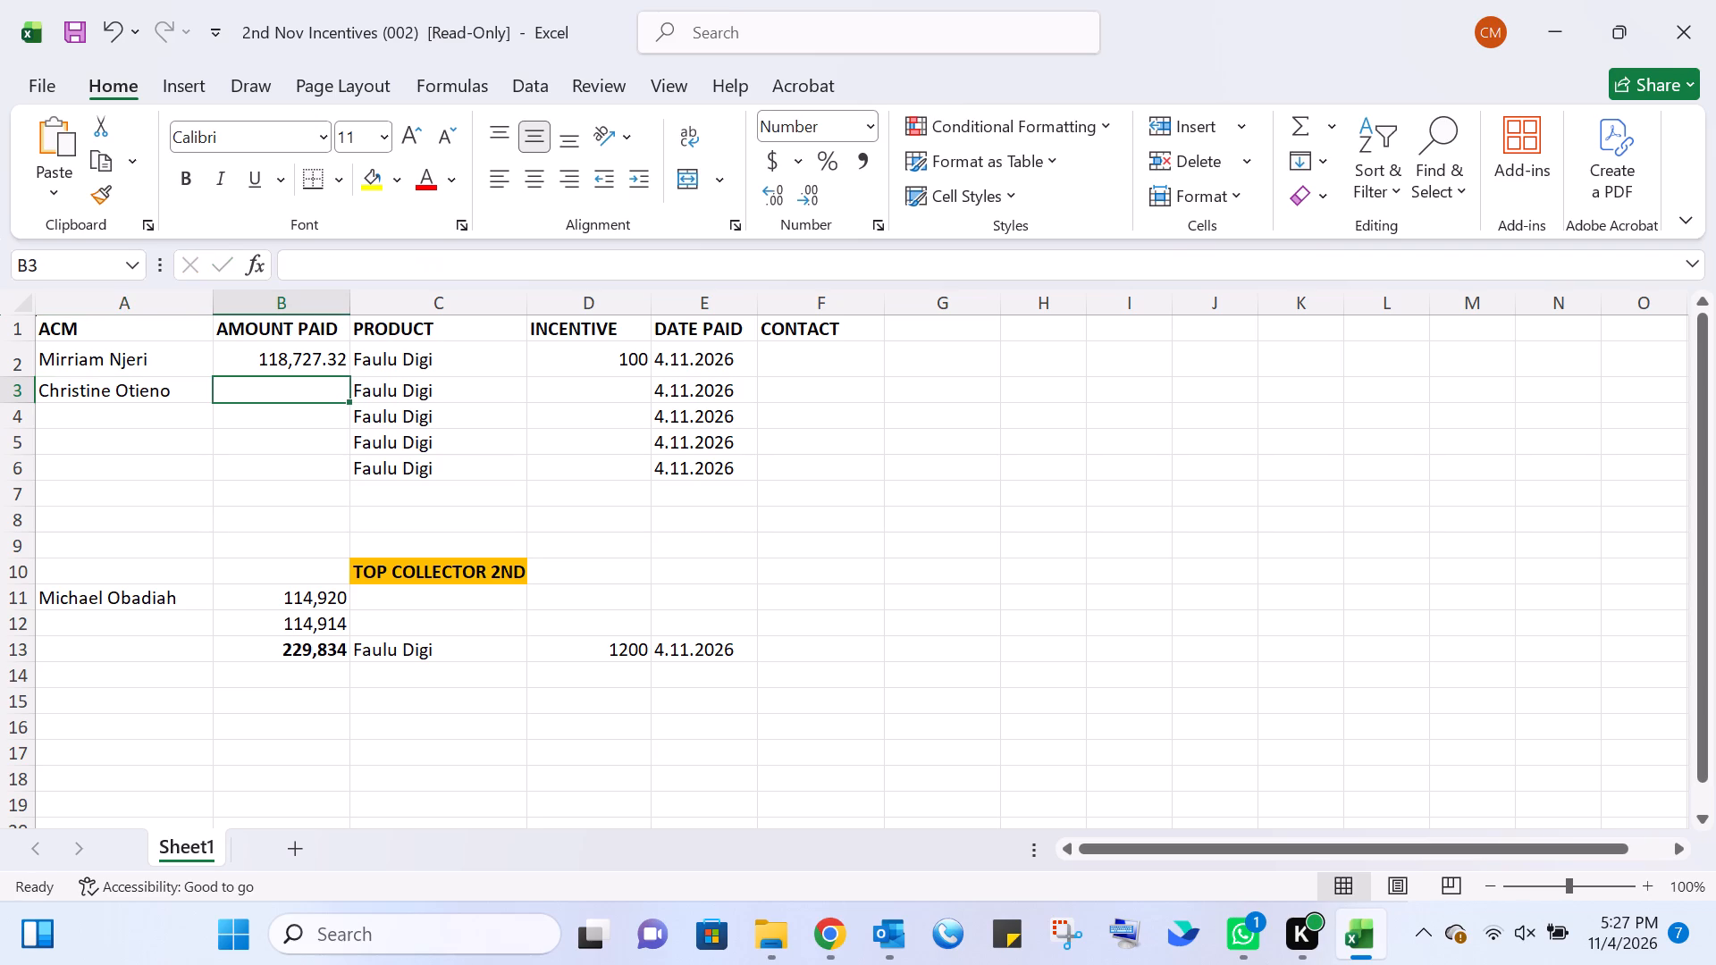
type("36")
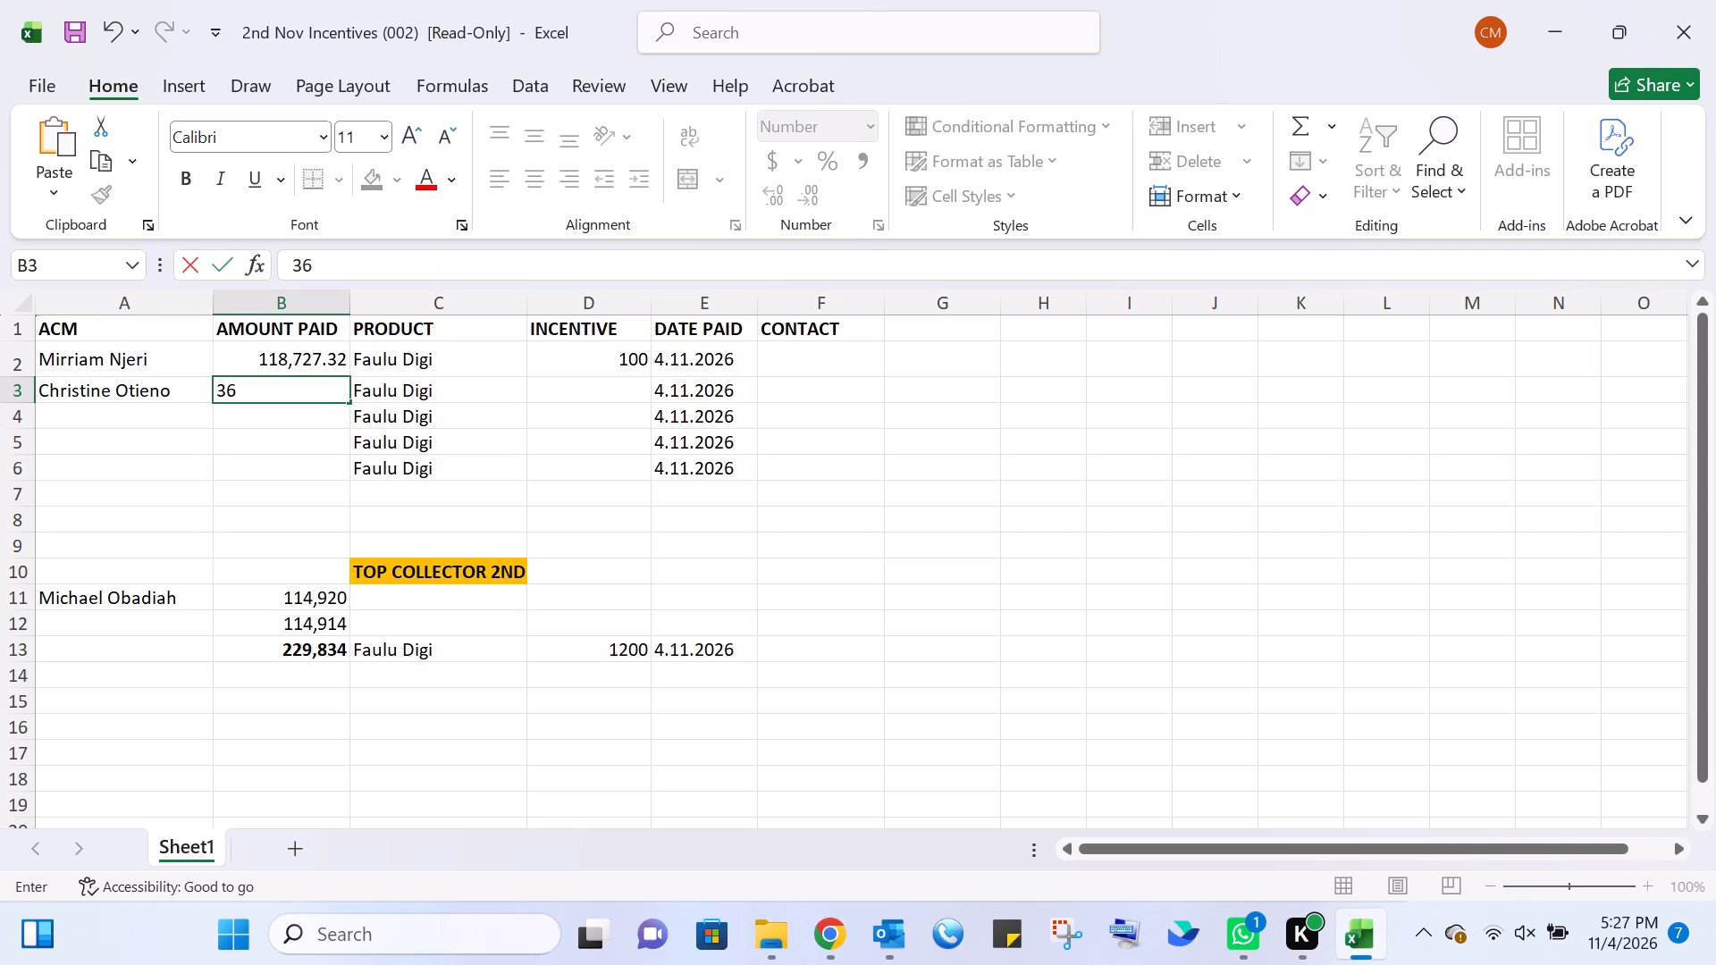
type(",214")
left_click(289, 417)
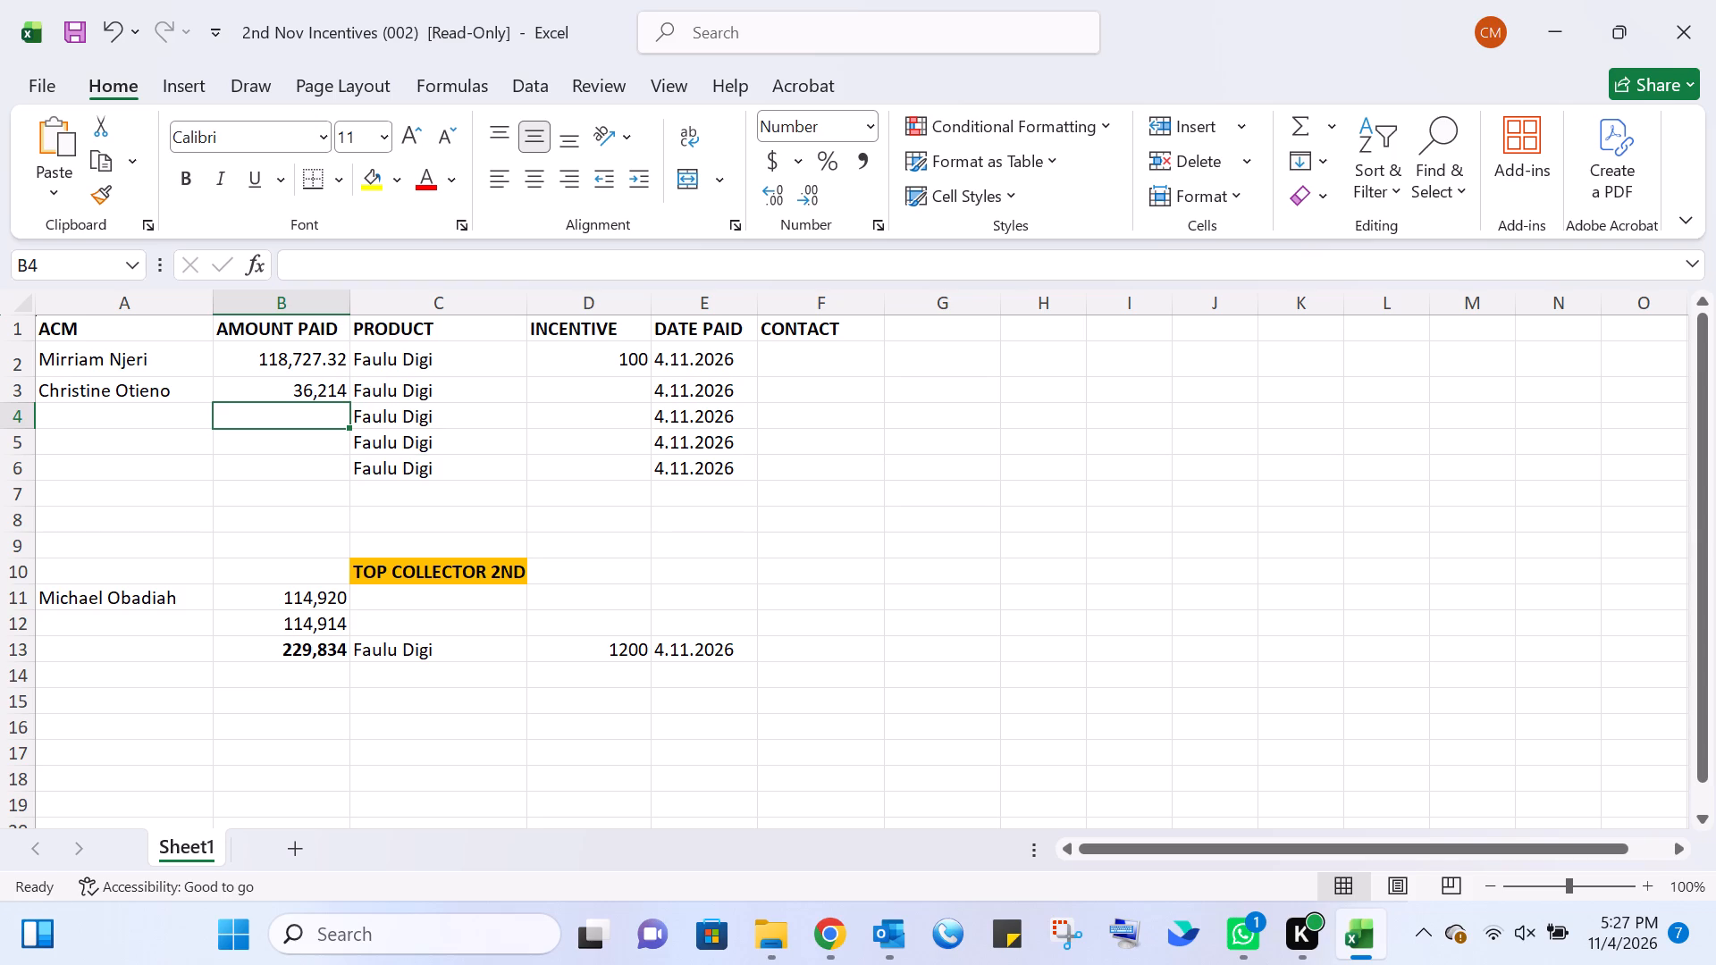
Change the highlighted heading in cell C10 to TOP COLLECTOR 4TH.
left_click(505, 569)
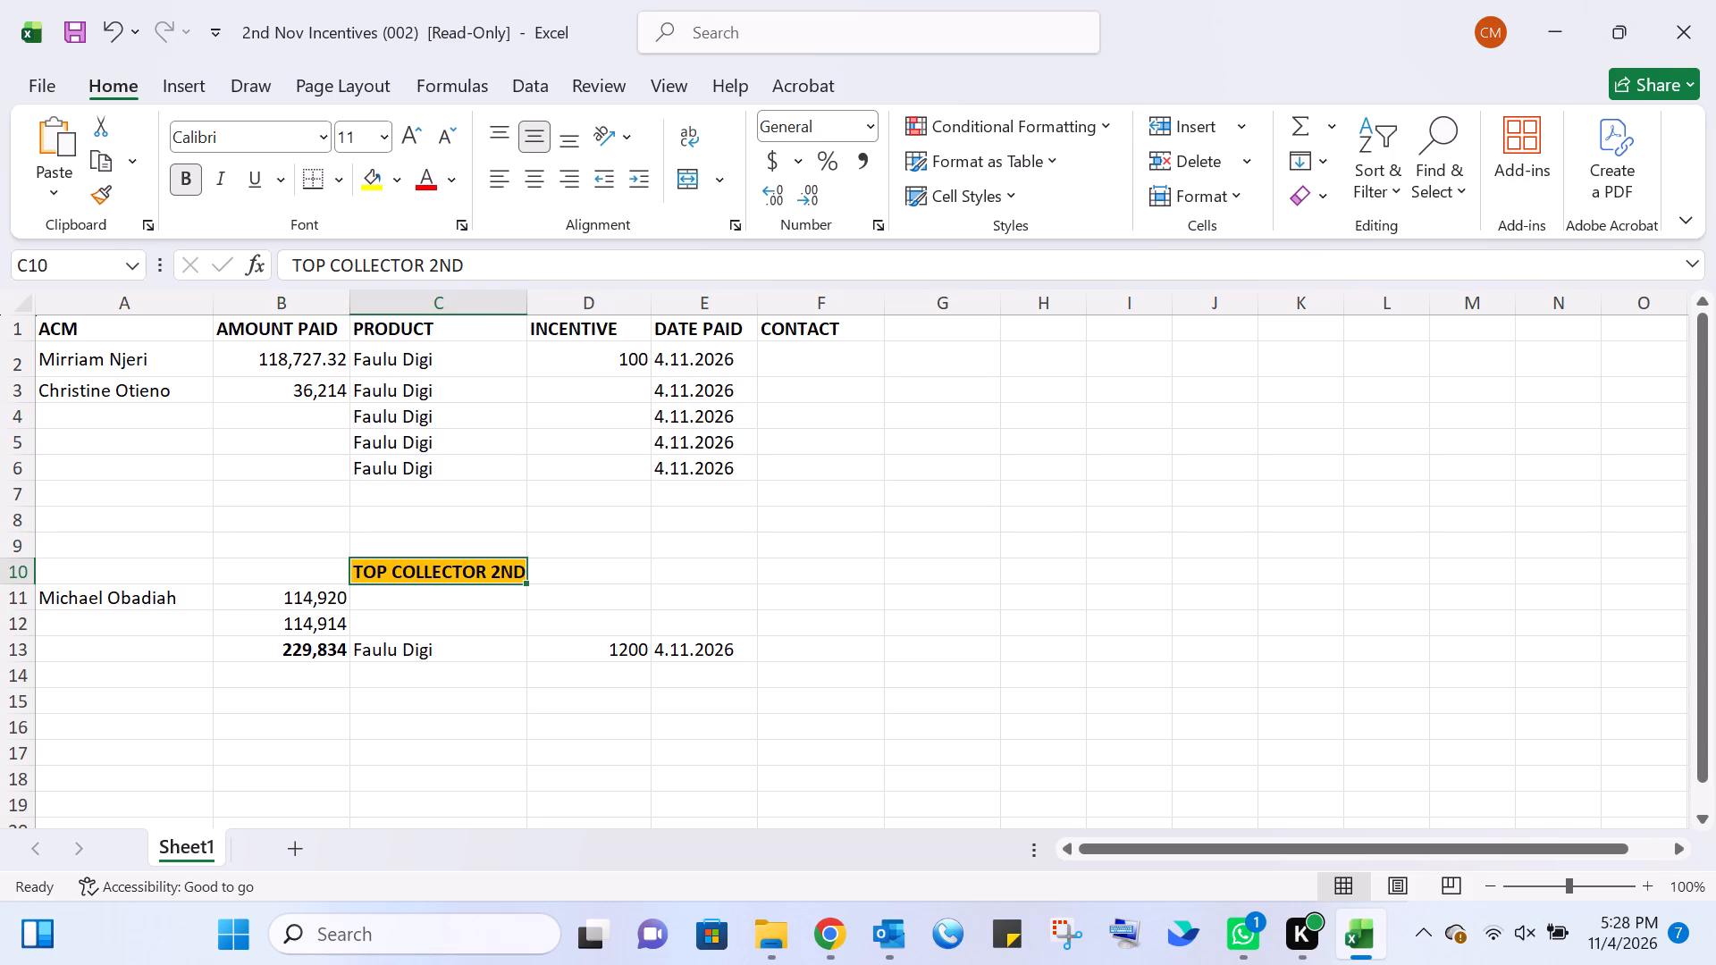
left_click(439, 270)
key("BackSpace")
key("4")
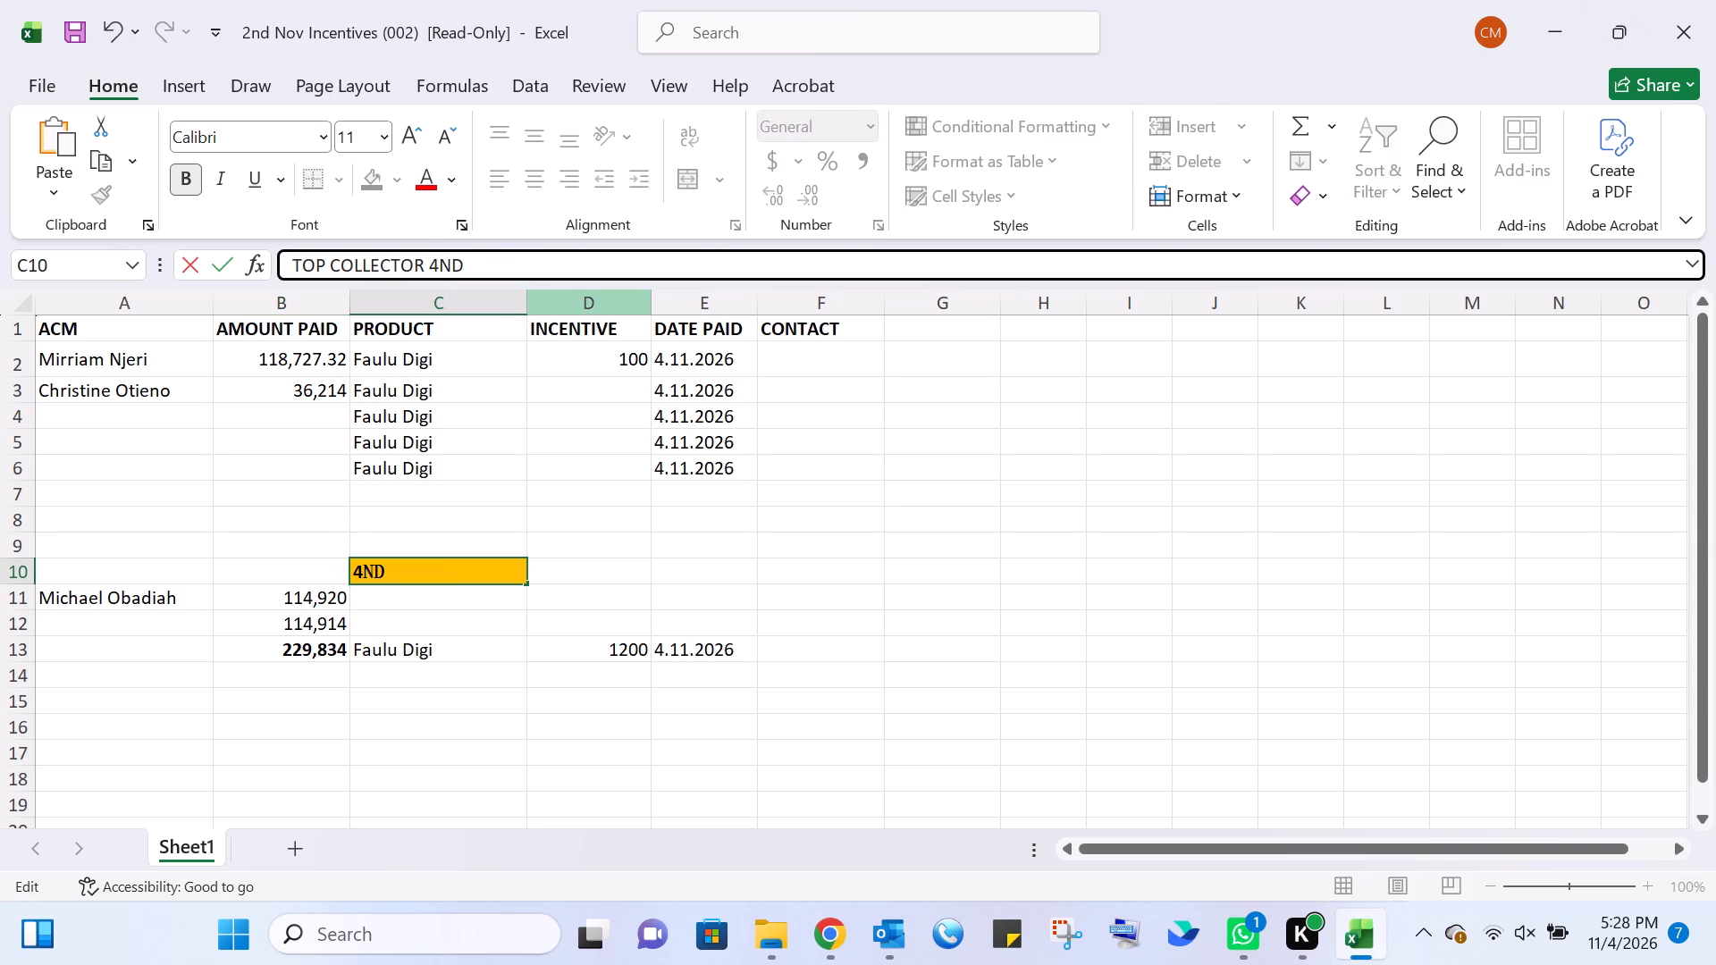
left_click(520, 273)
key("BackSpace")
key("BackSpace")
key("BackSpace")
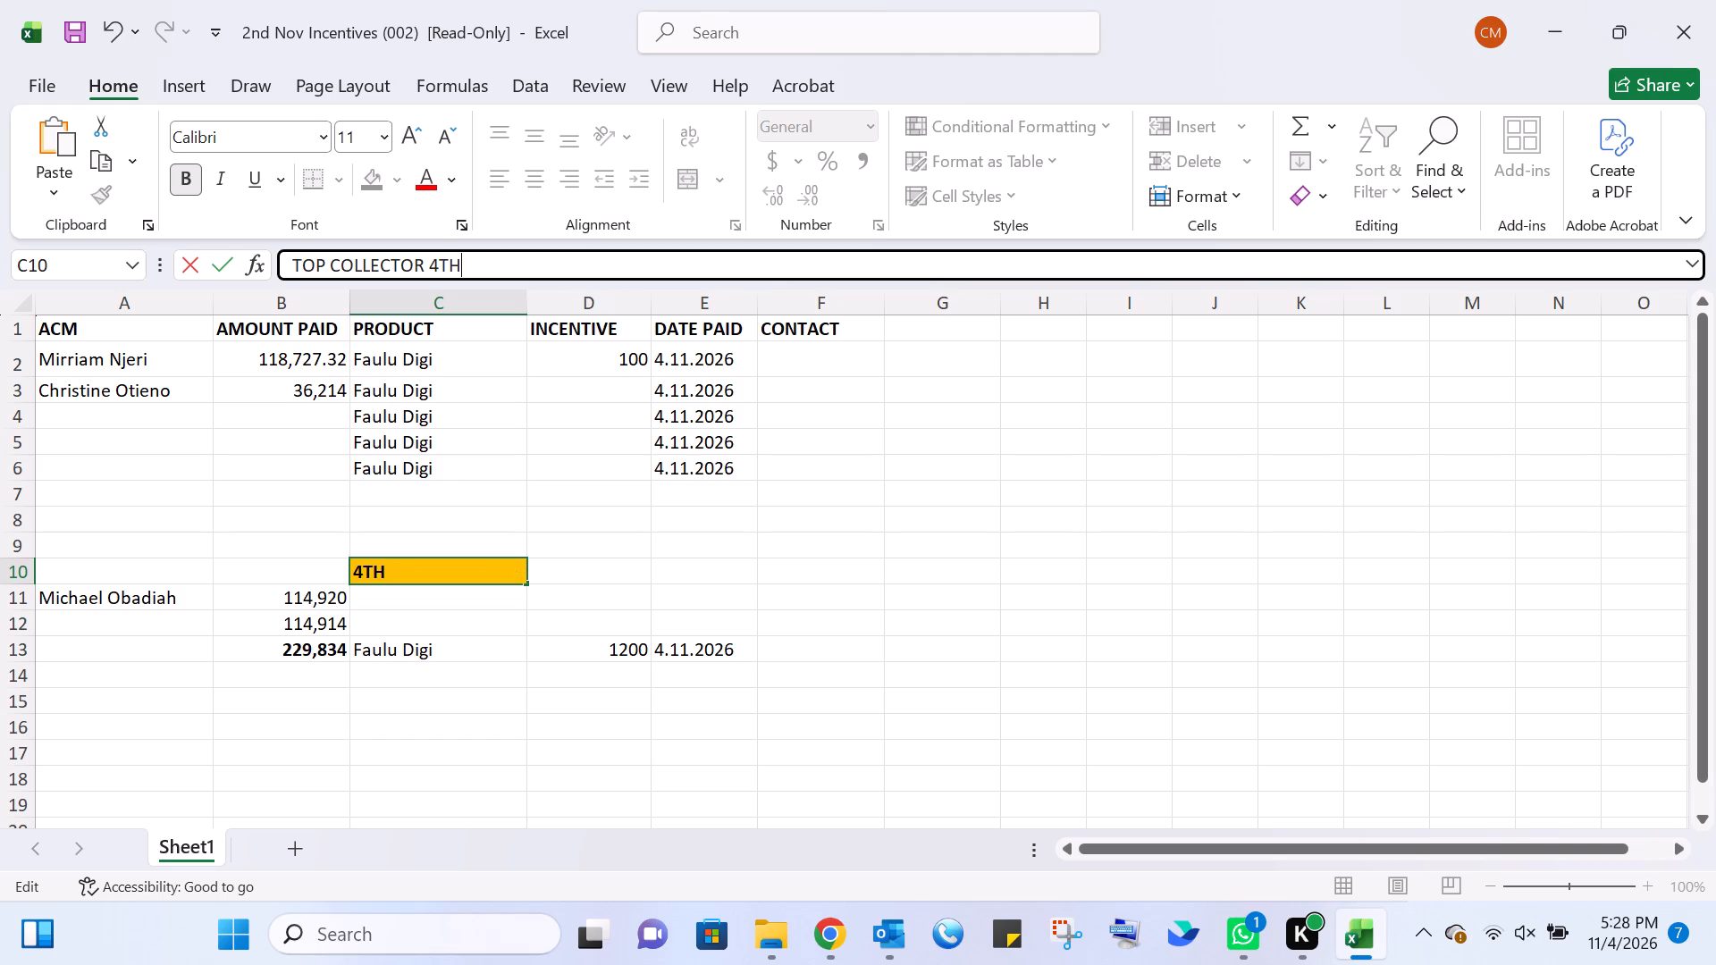
left_click(458, 592)
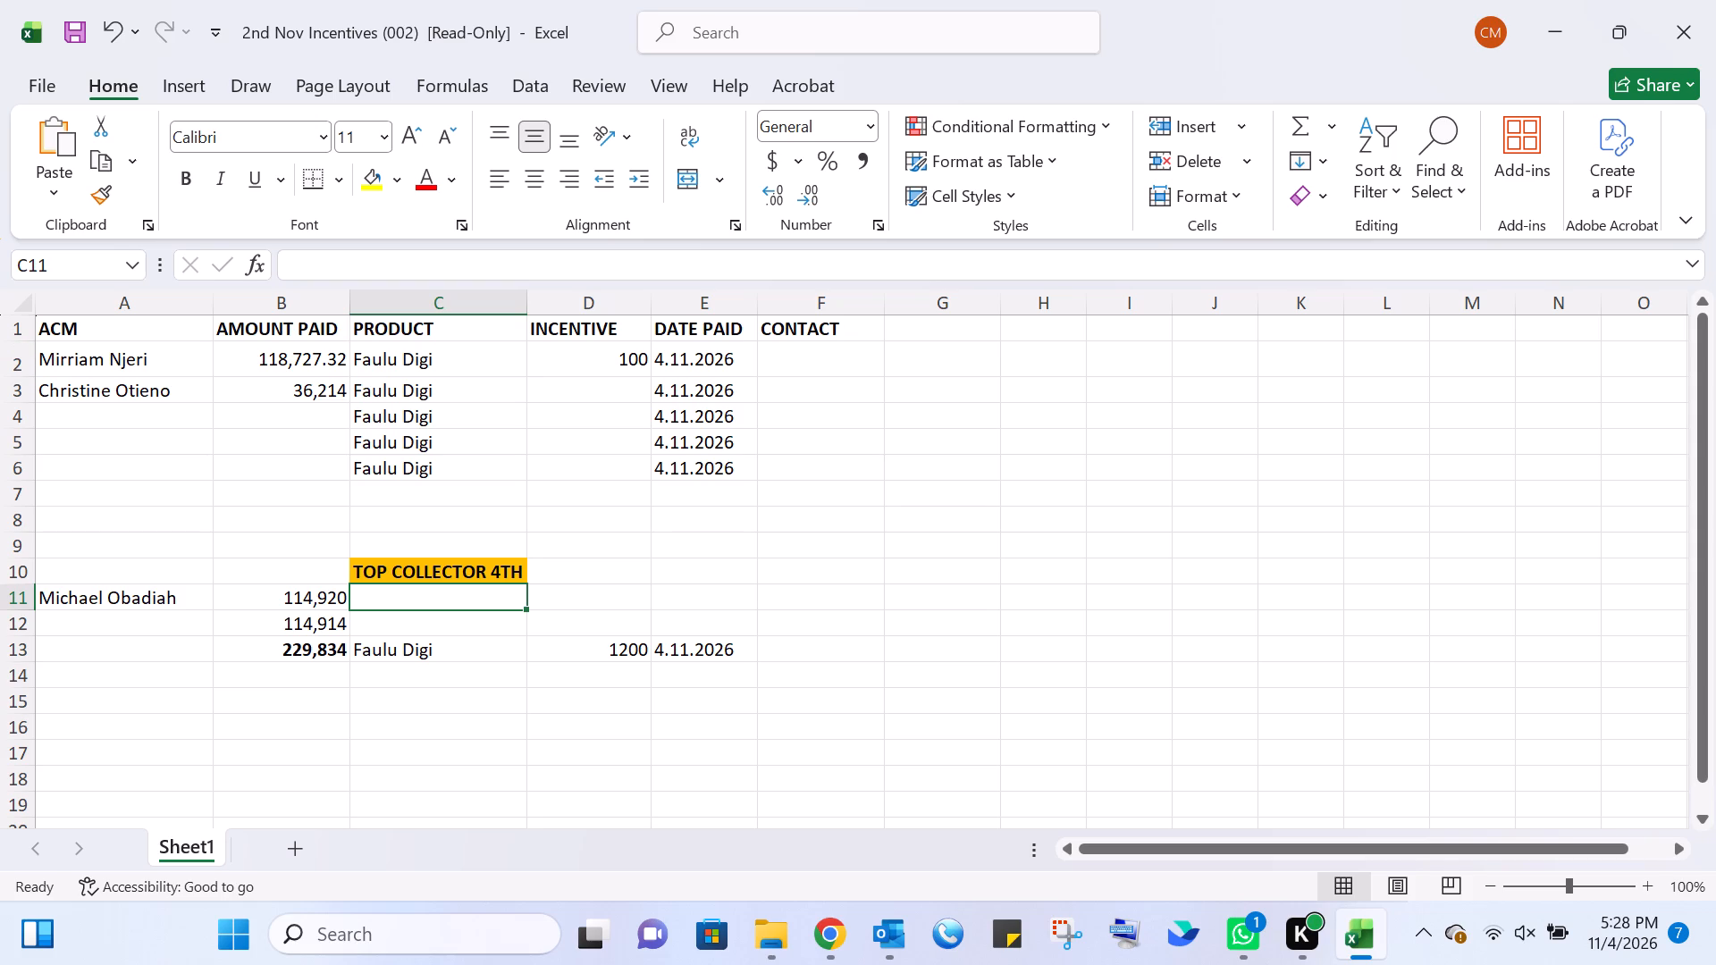
Move the two filled entries from rows 2 and 3 down to rows 4 and 5, replacing the data there.
left_click_drag(65, 355, 92, 379)
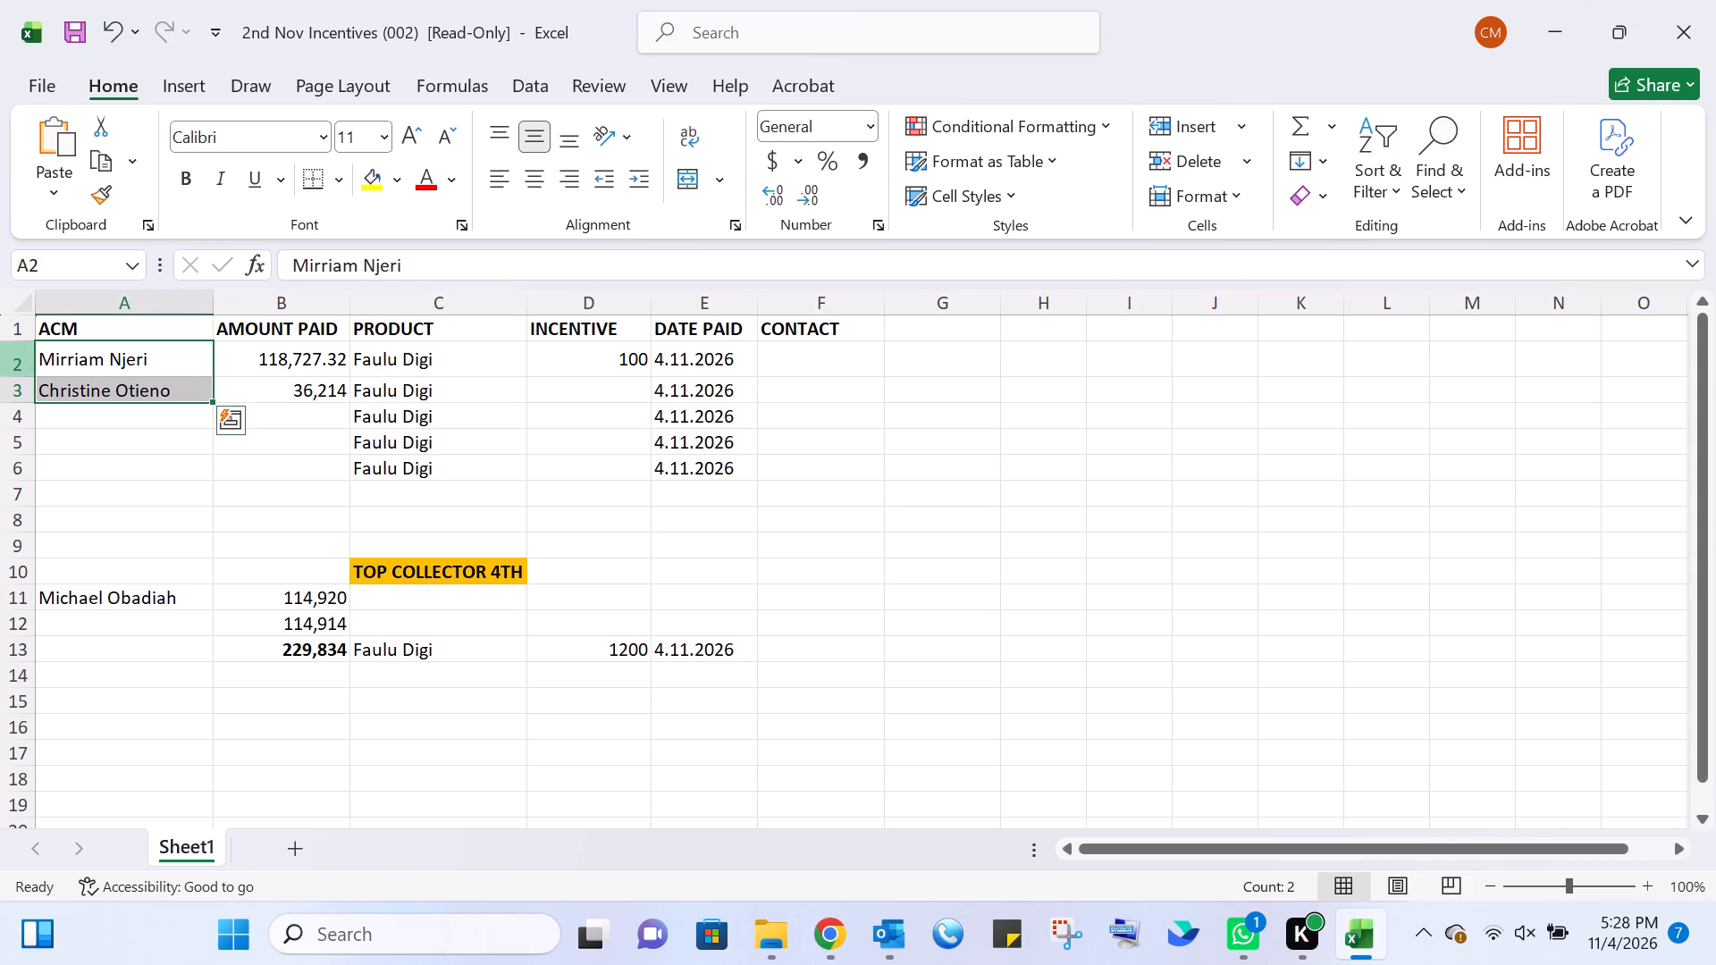
left_click_drag(29, 357, 37, 387)
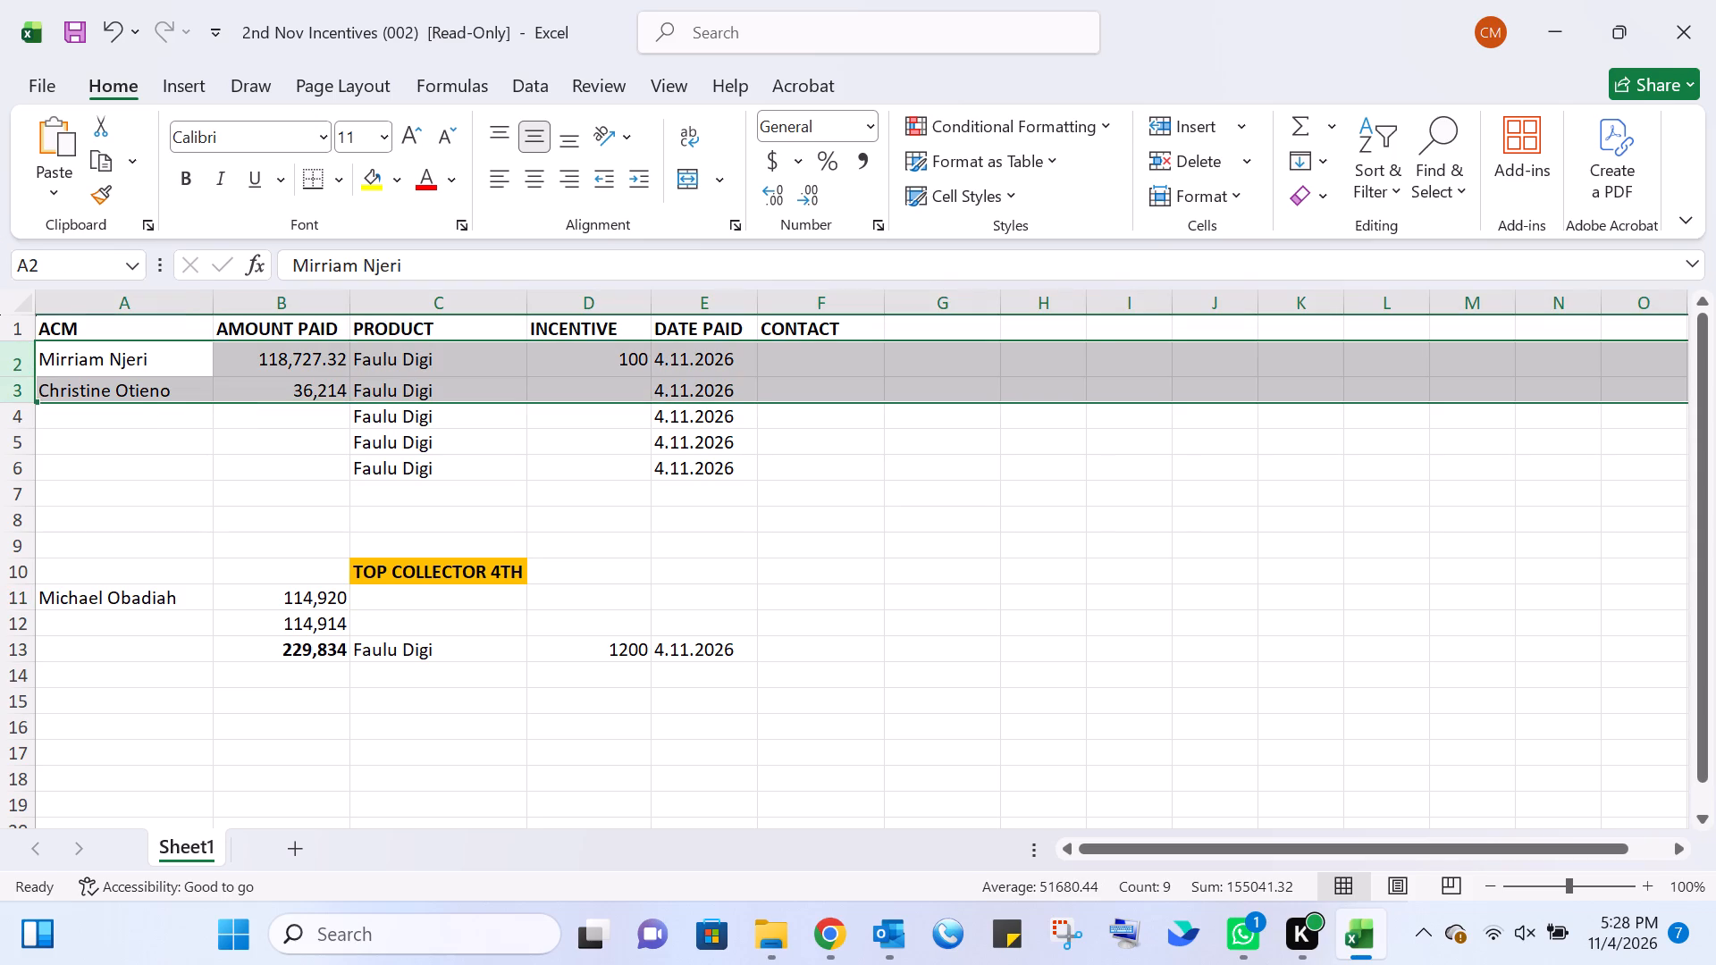
left_click_drag(141, 403, 148, 461)
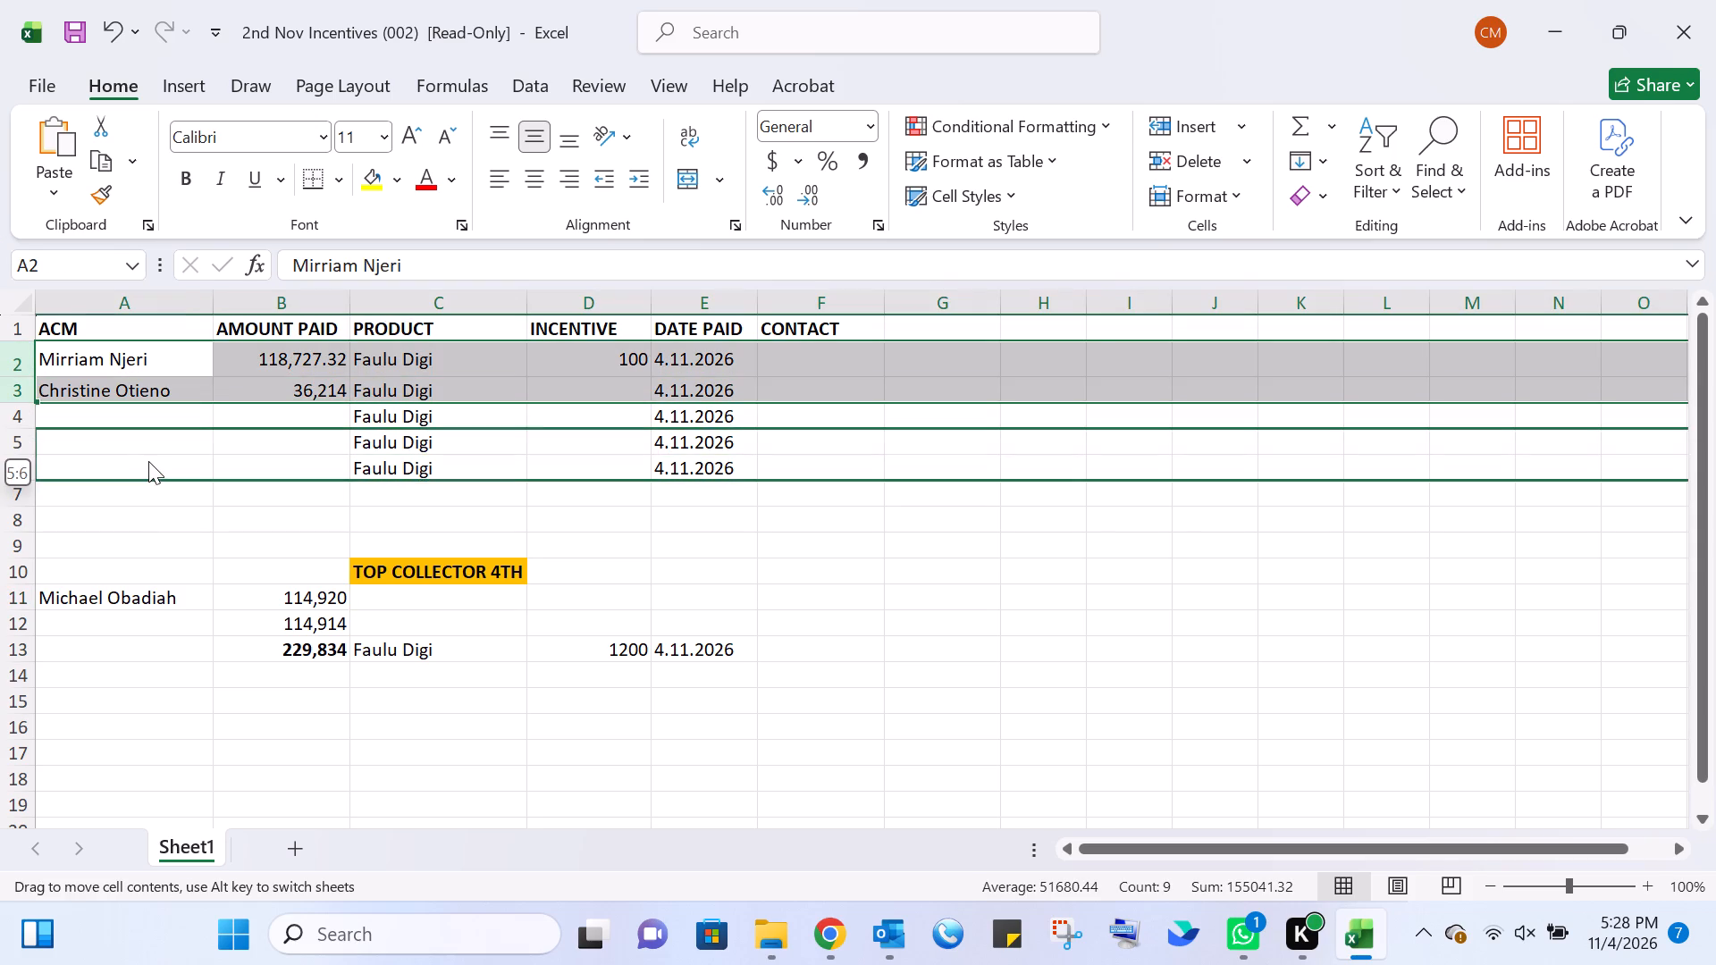
left_click_drag(148, 461, 147, 454)
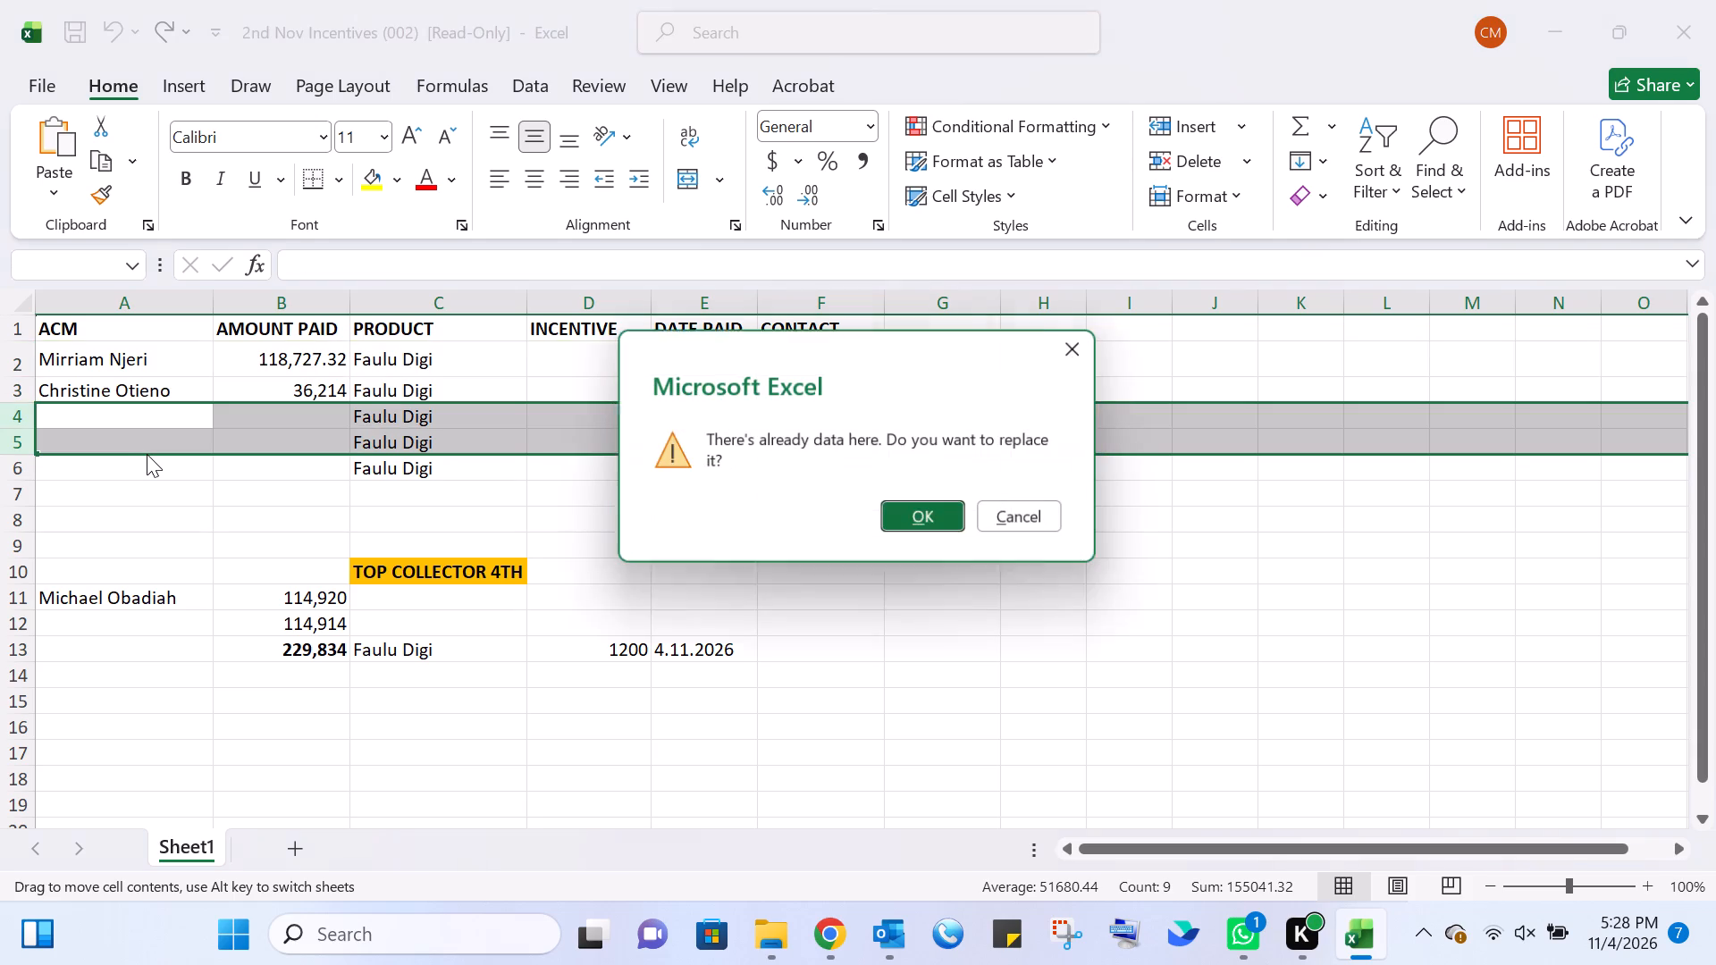
left_click(904, 510)
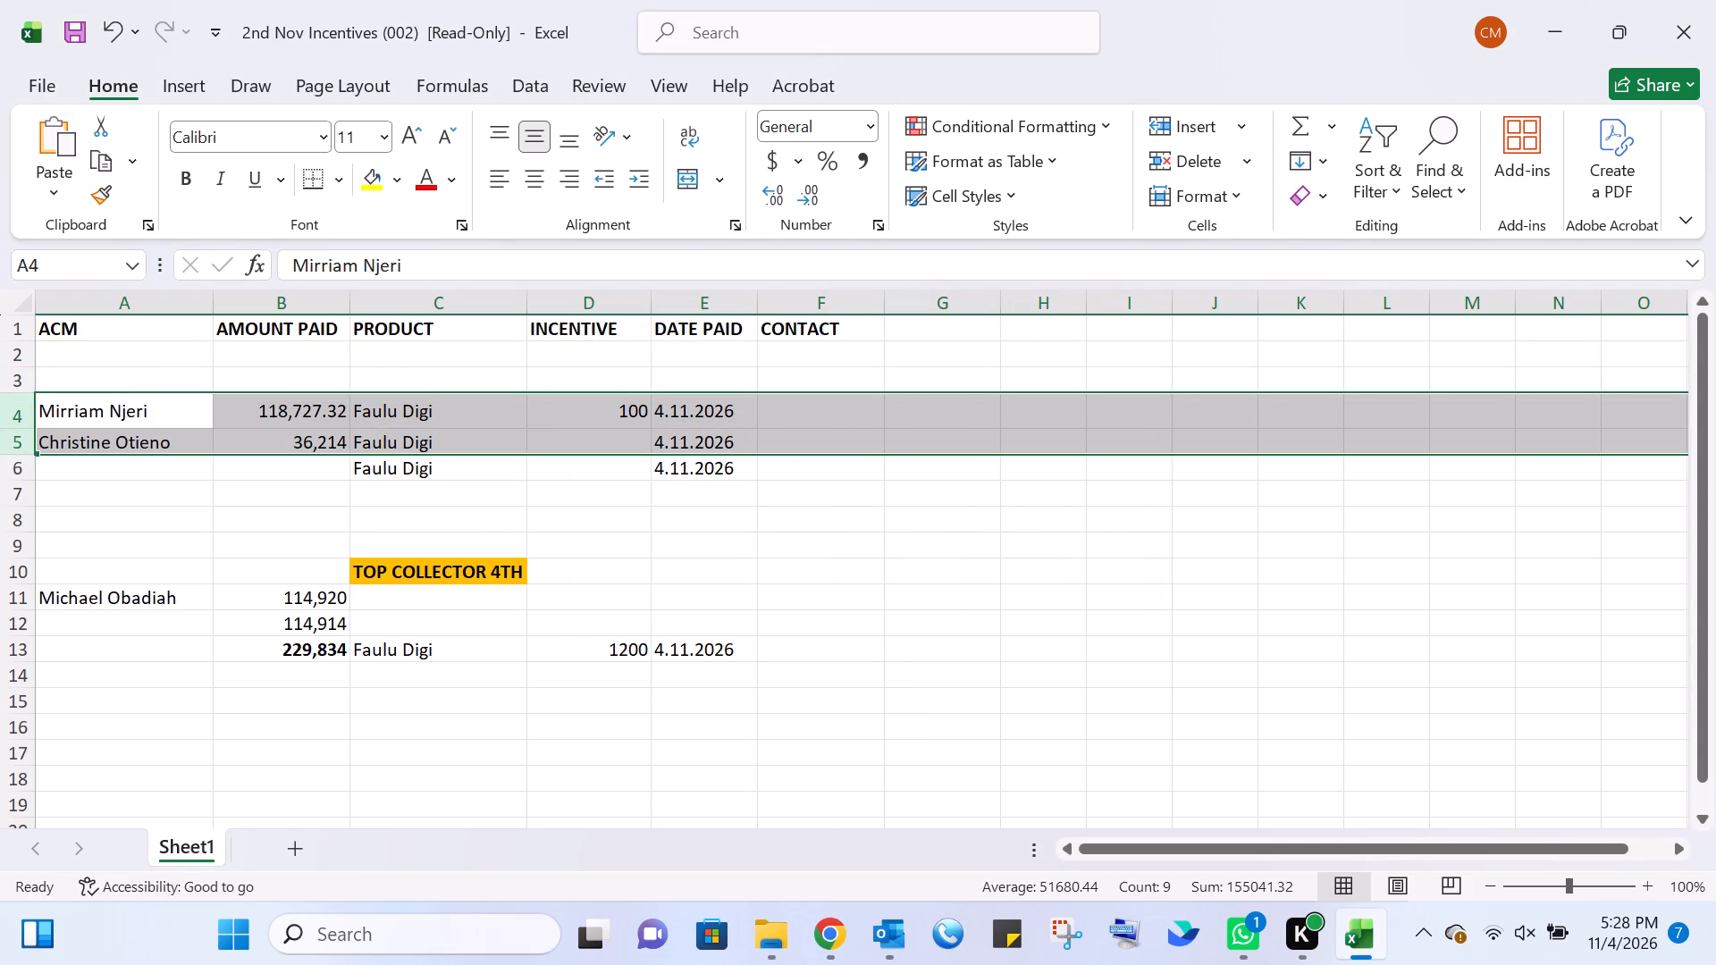
Enter a new ACM's name in the emptied cell A2 and 87,000 + as the amount paid in B2.
left_click(147, 355)
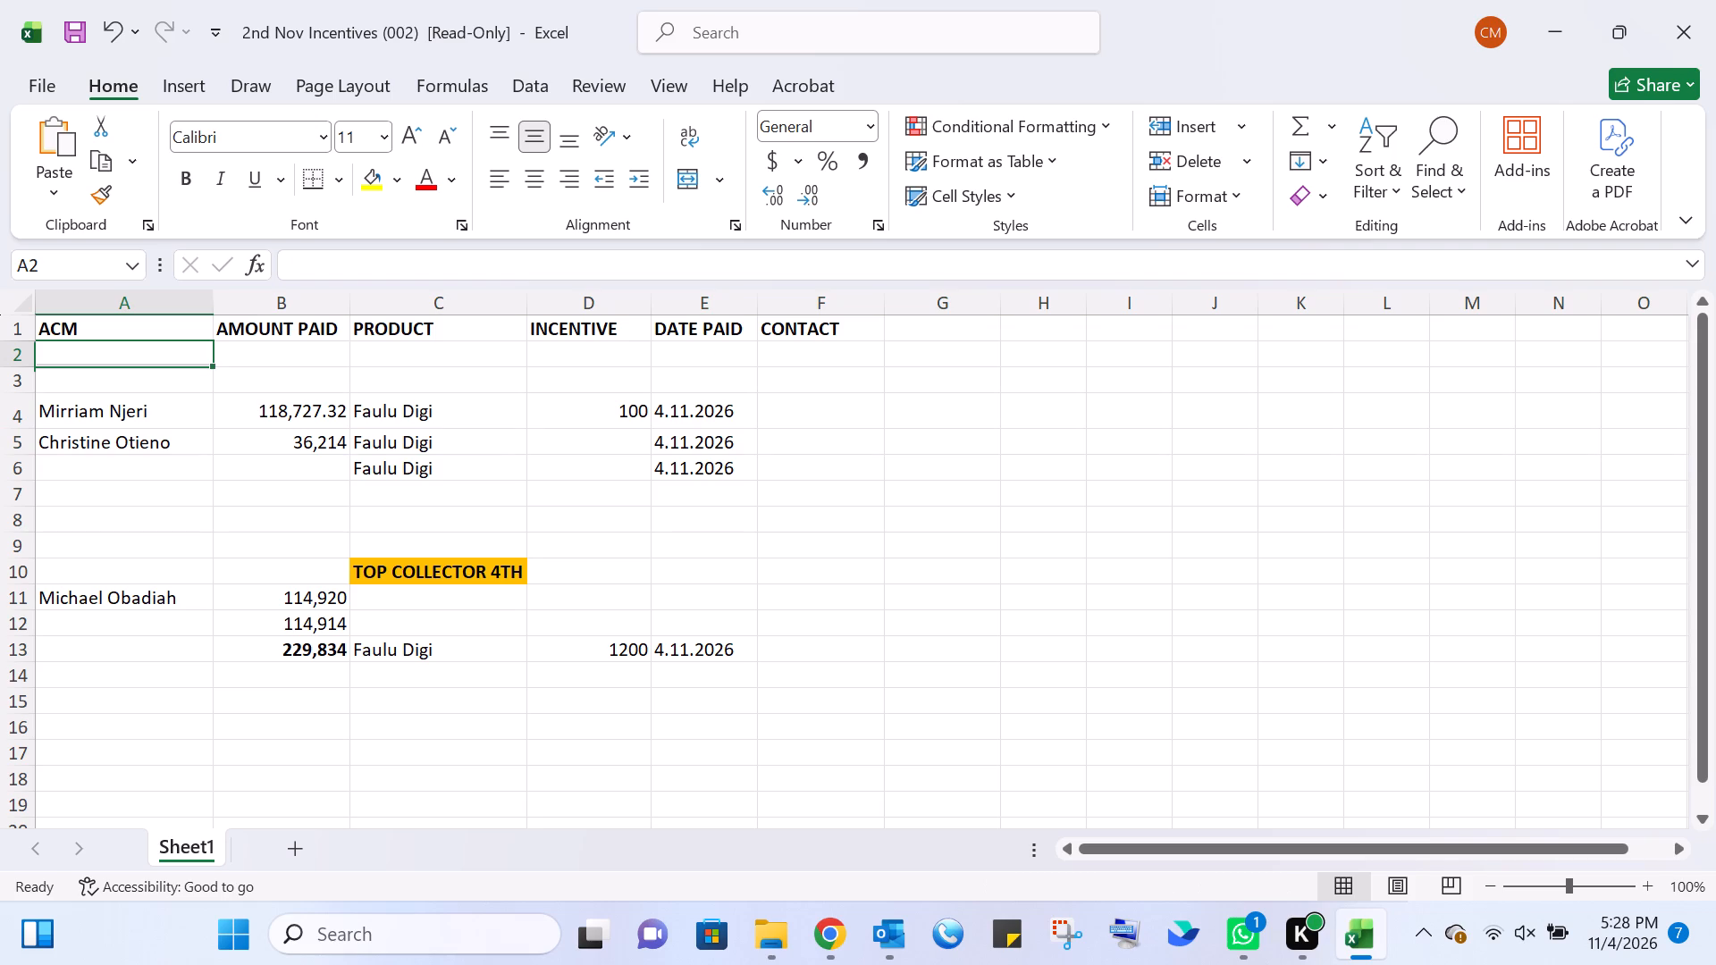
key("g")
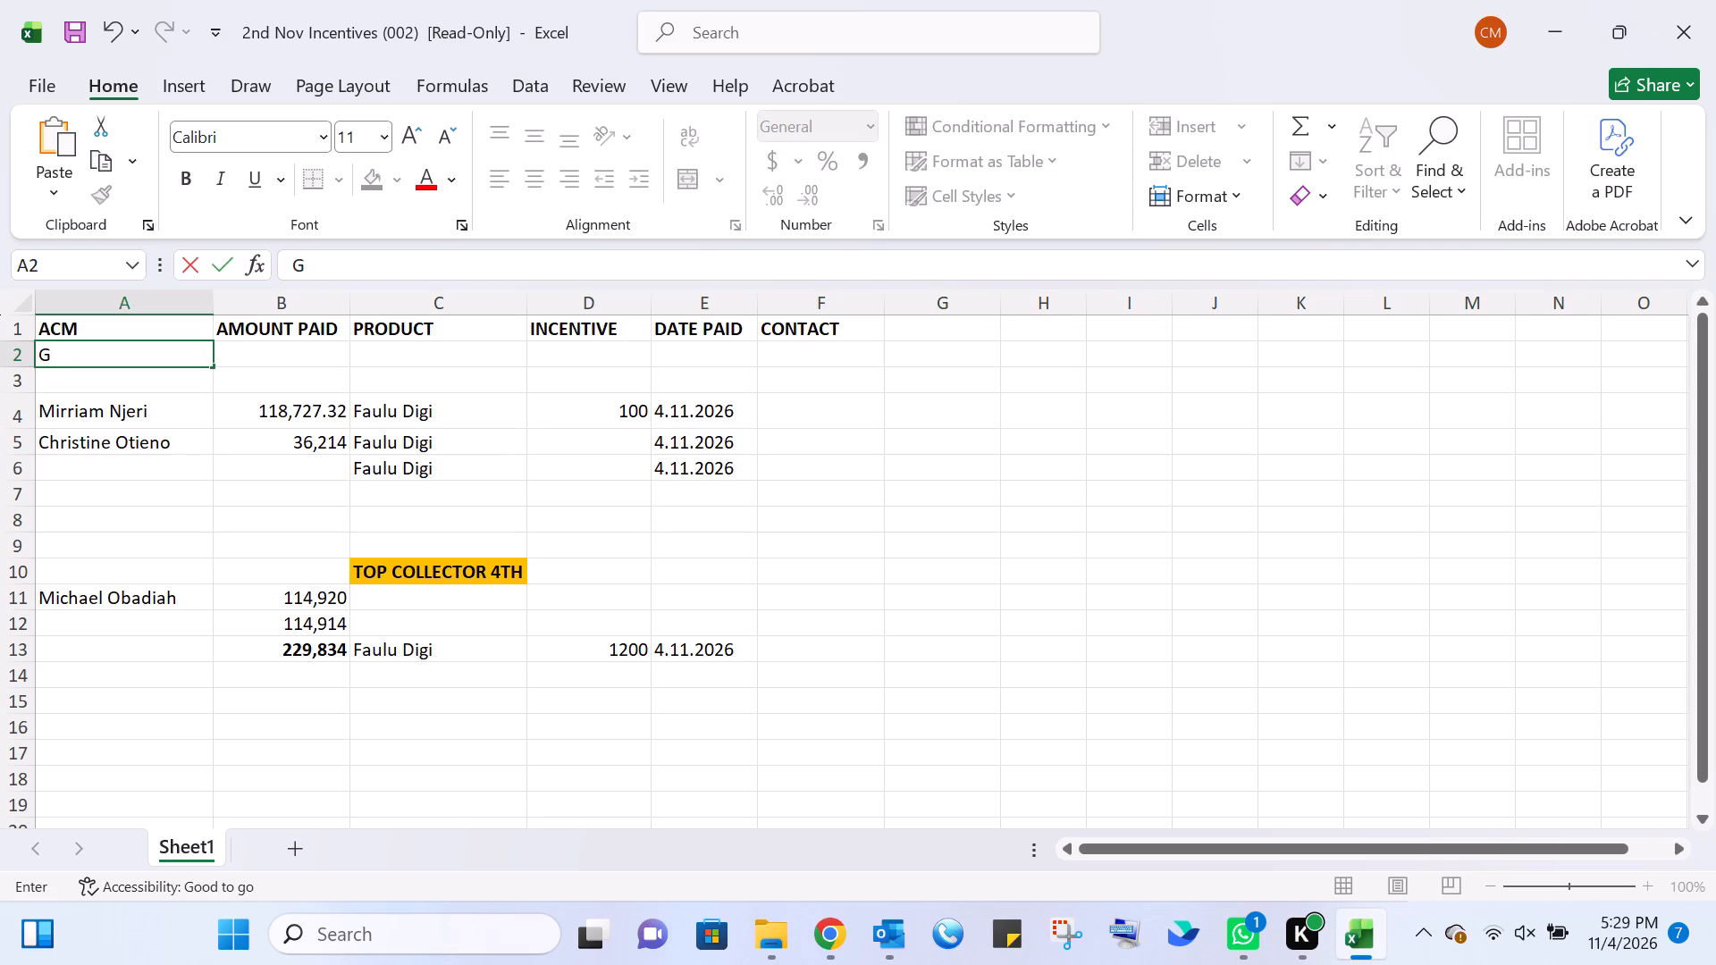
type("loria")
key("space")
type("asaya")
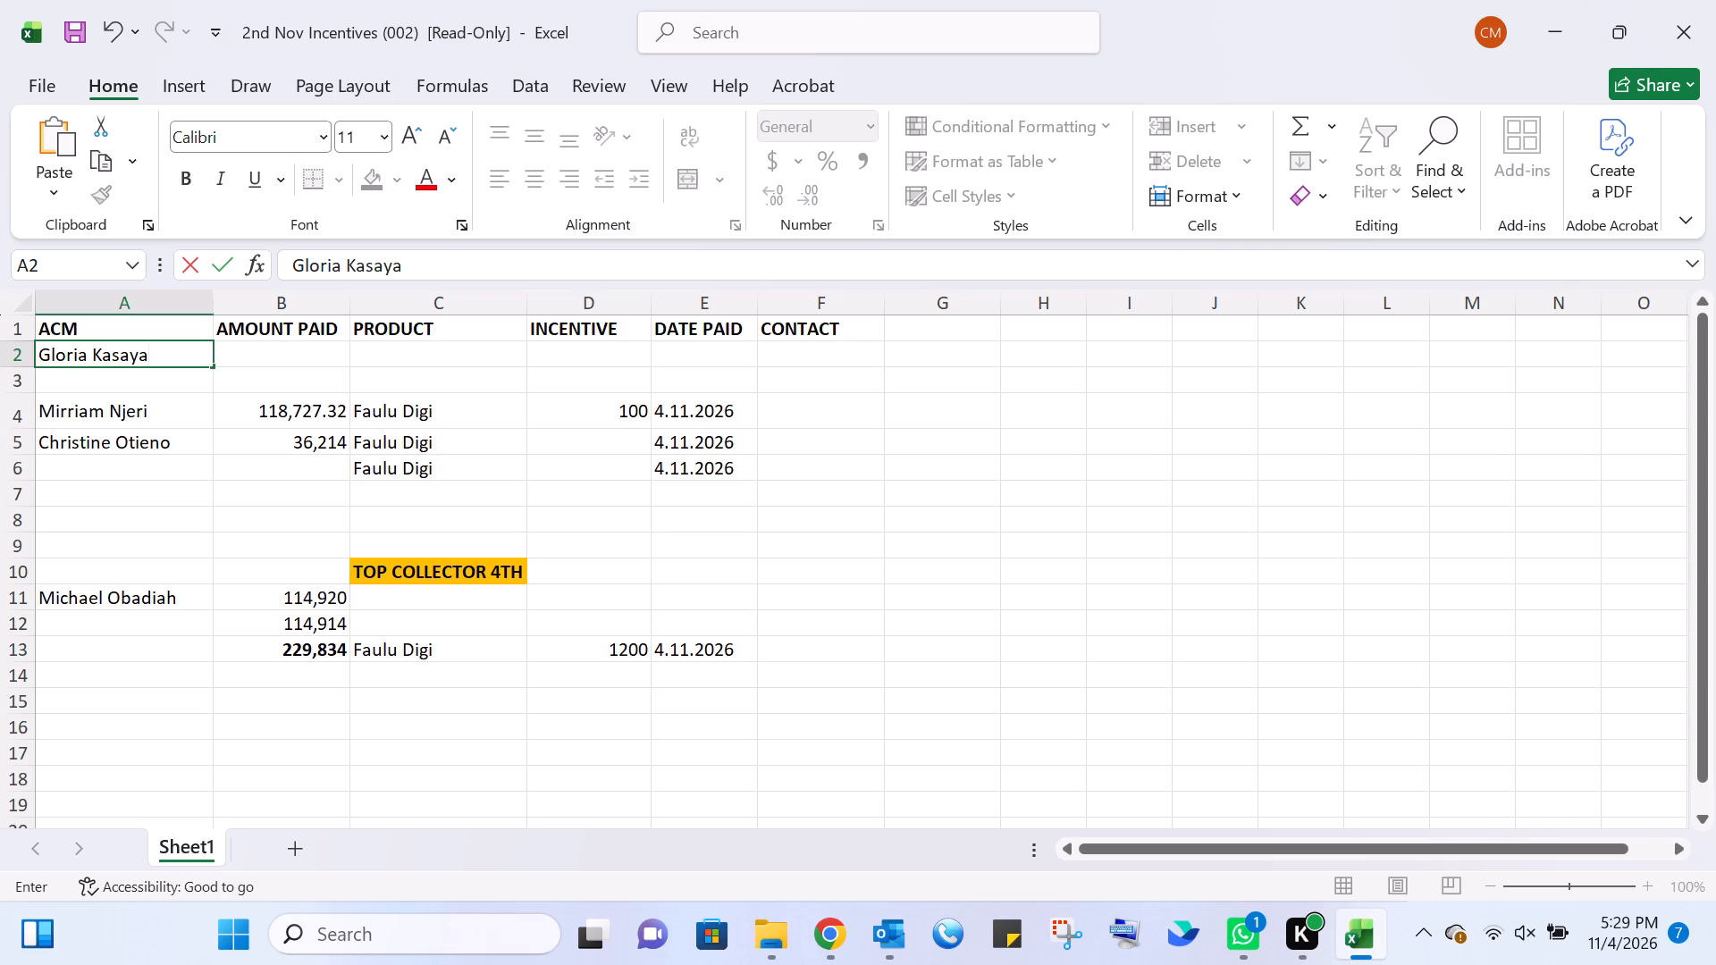
left_click(266, 361)
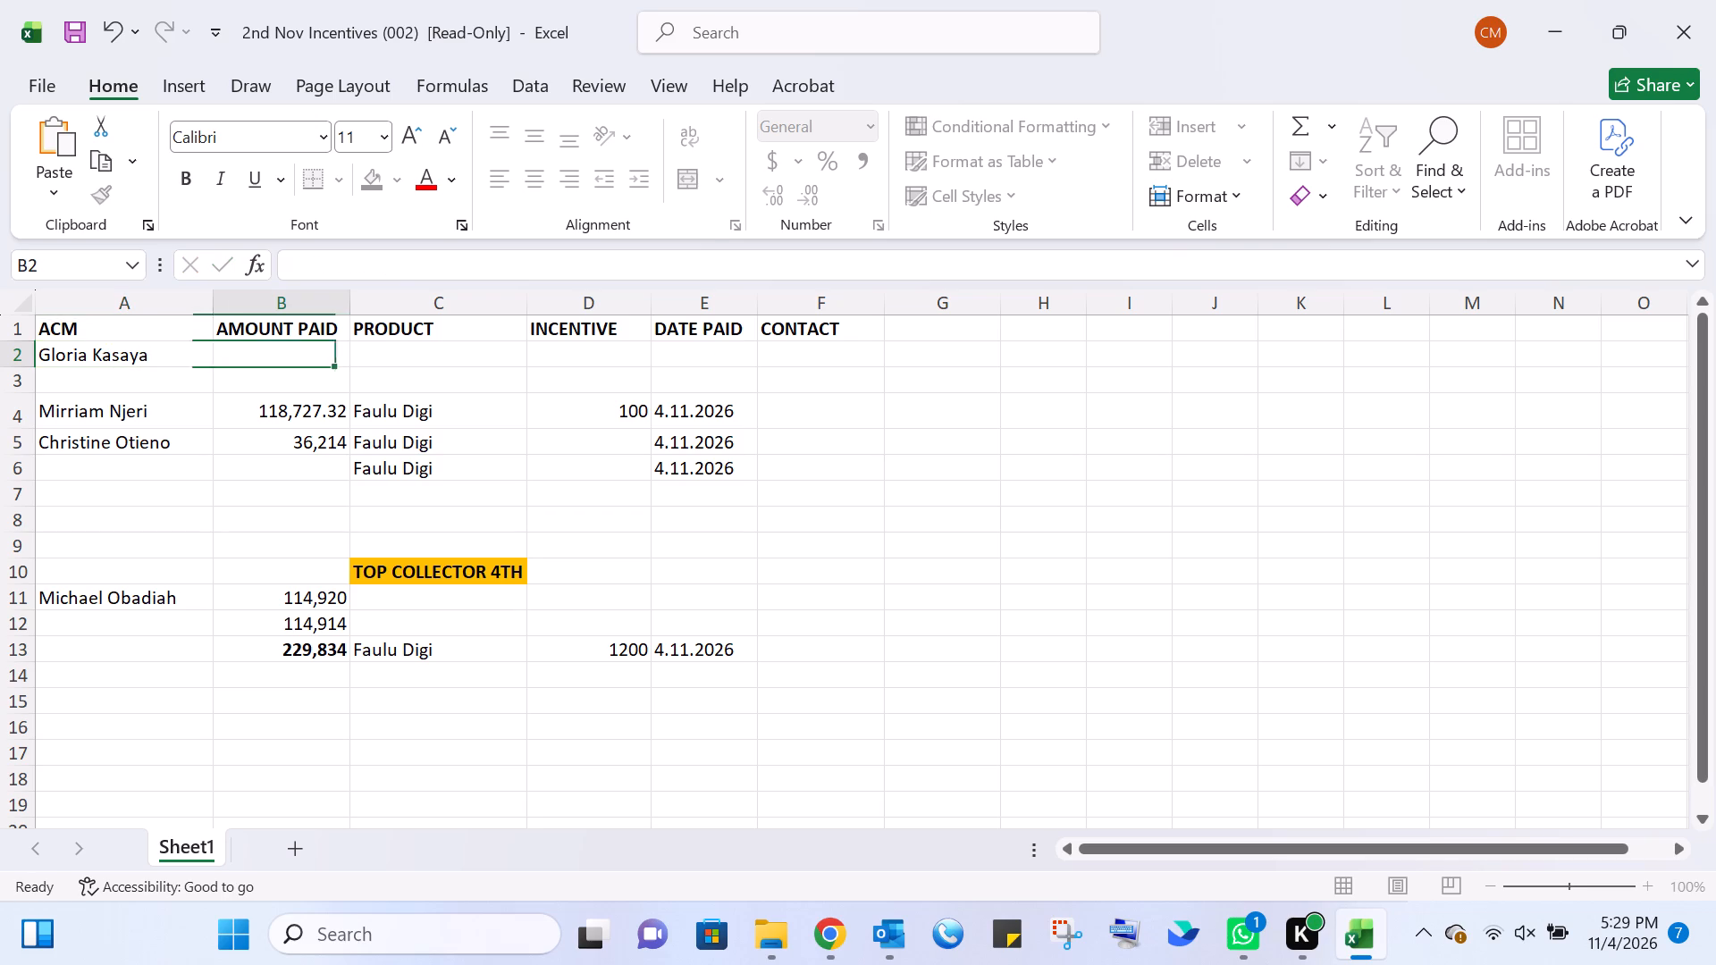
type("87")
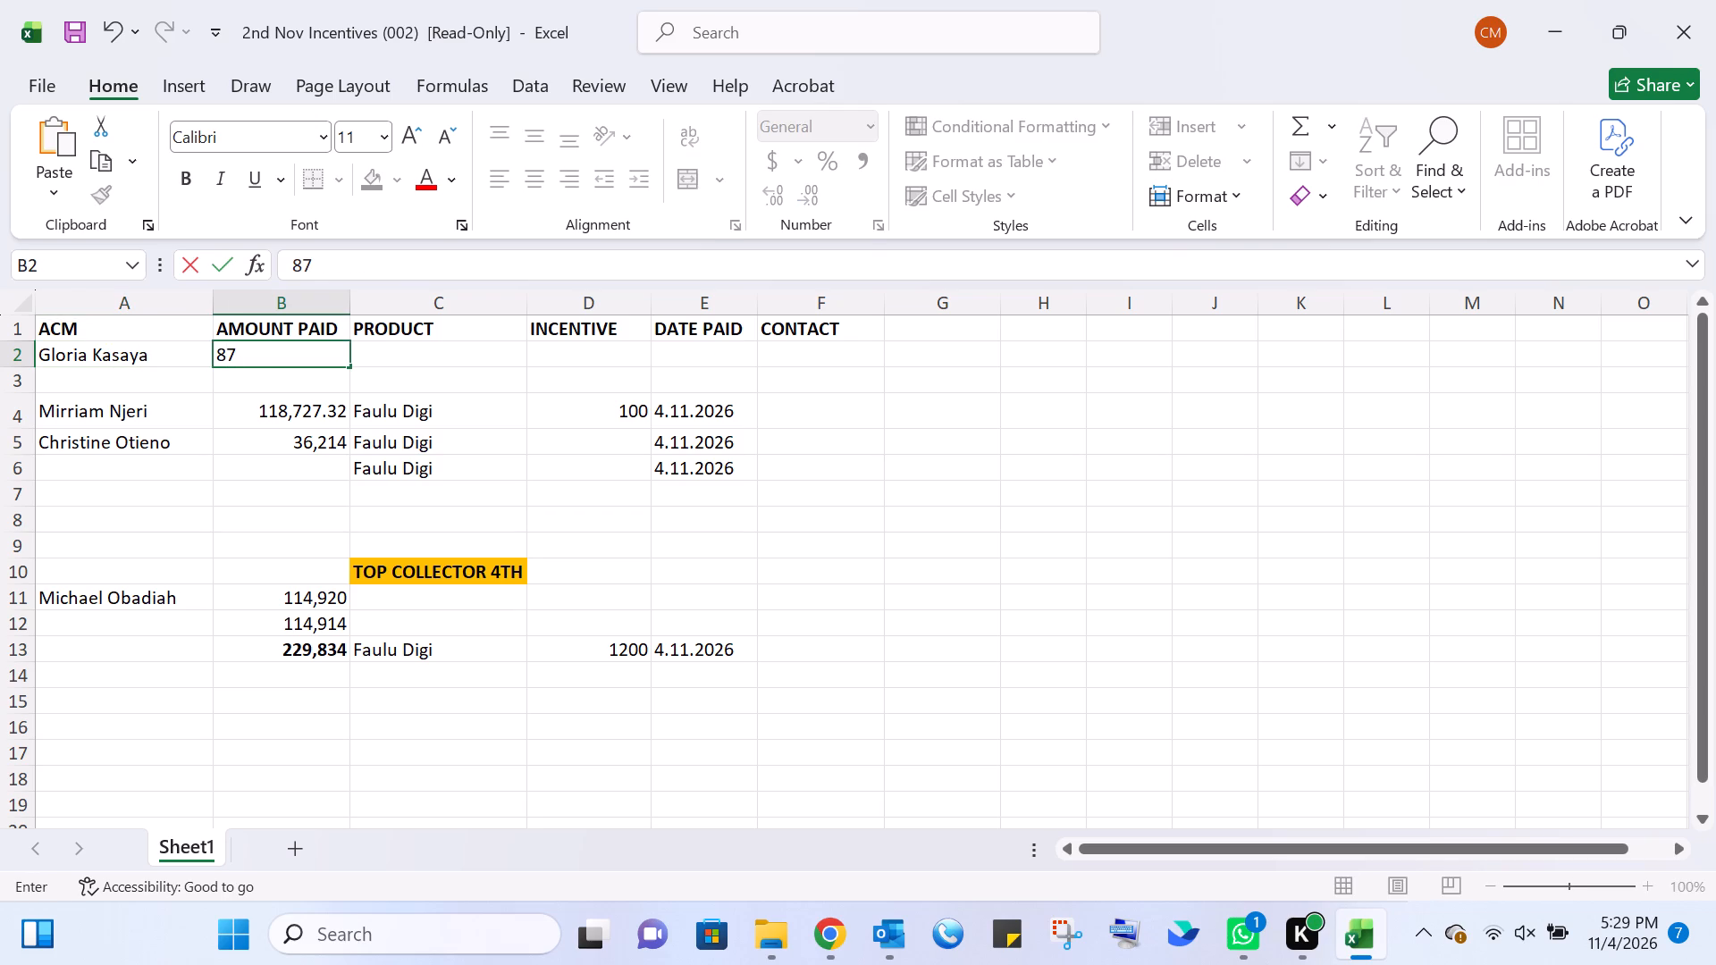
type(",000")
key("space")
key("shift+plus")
Enter the same ACM's name as in A4 into cell A3 and 36,000 as the amount paid in B3.
left_click(155, 385)
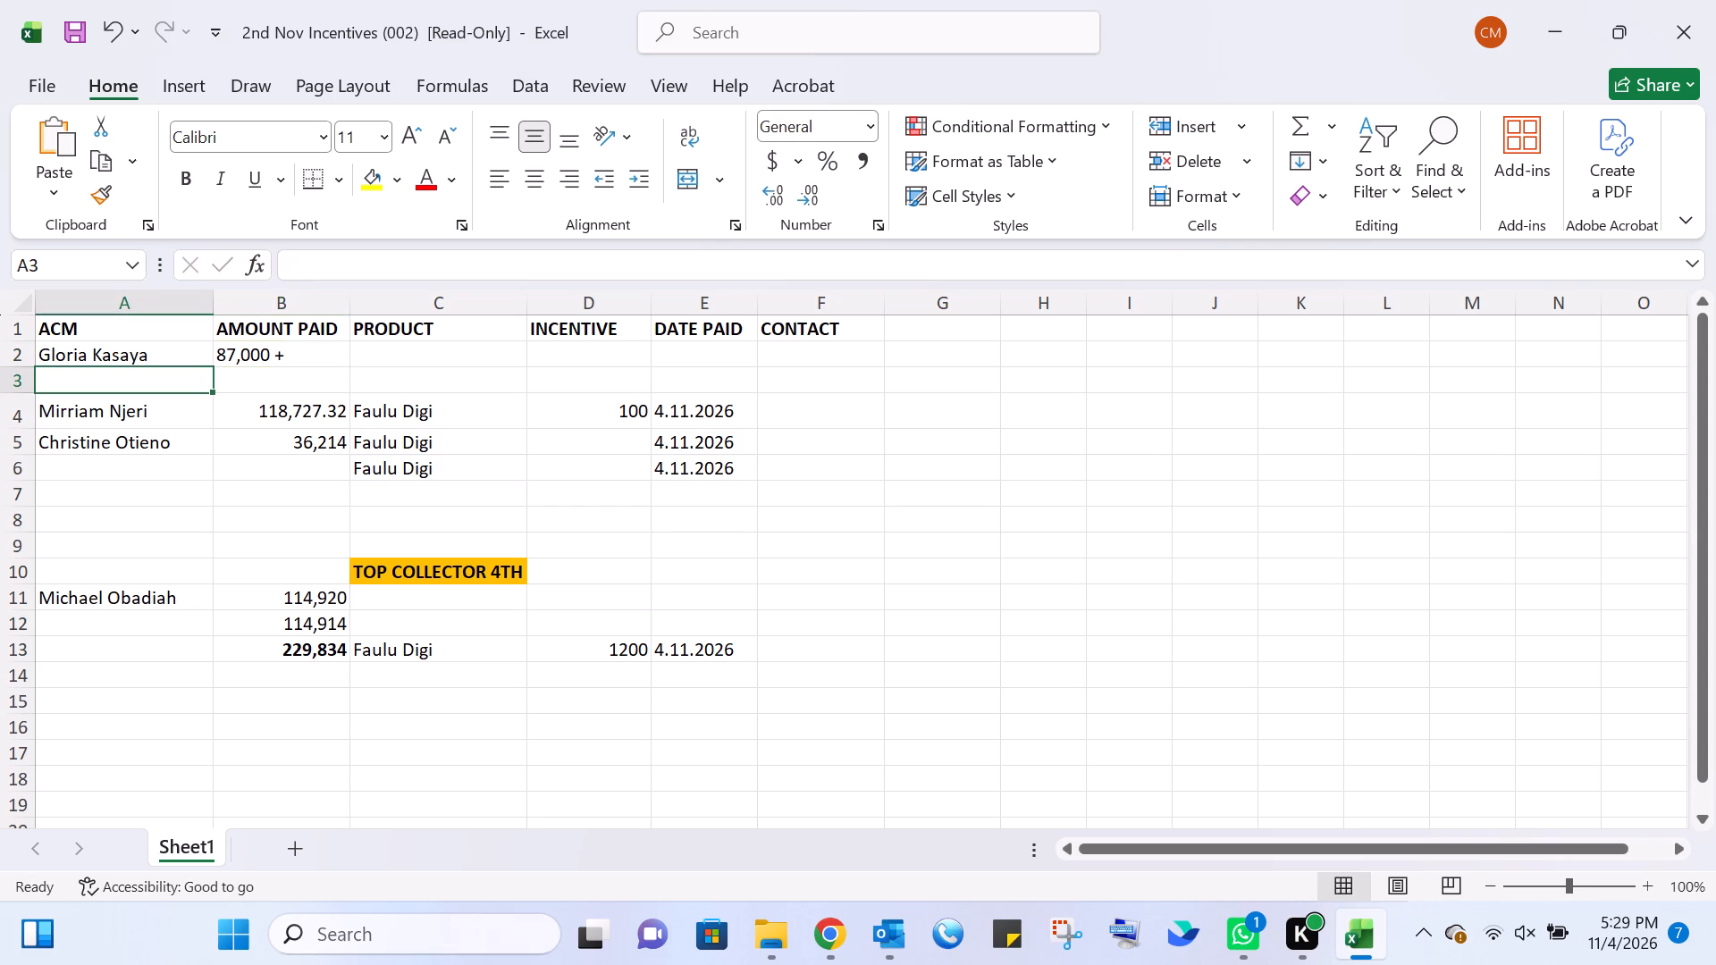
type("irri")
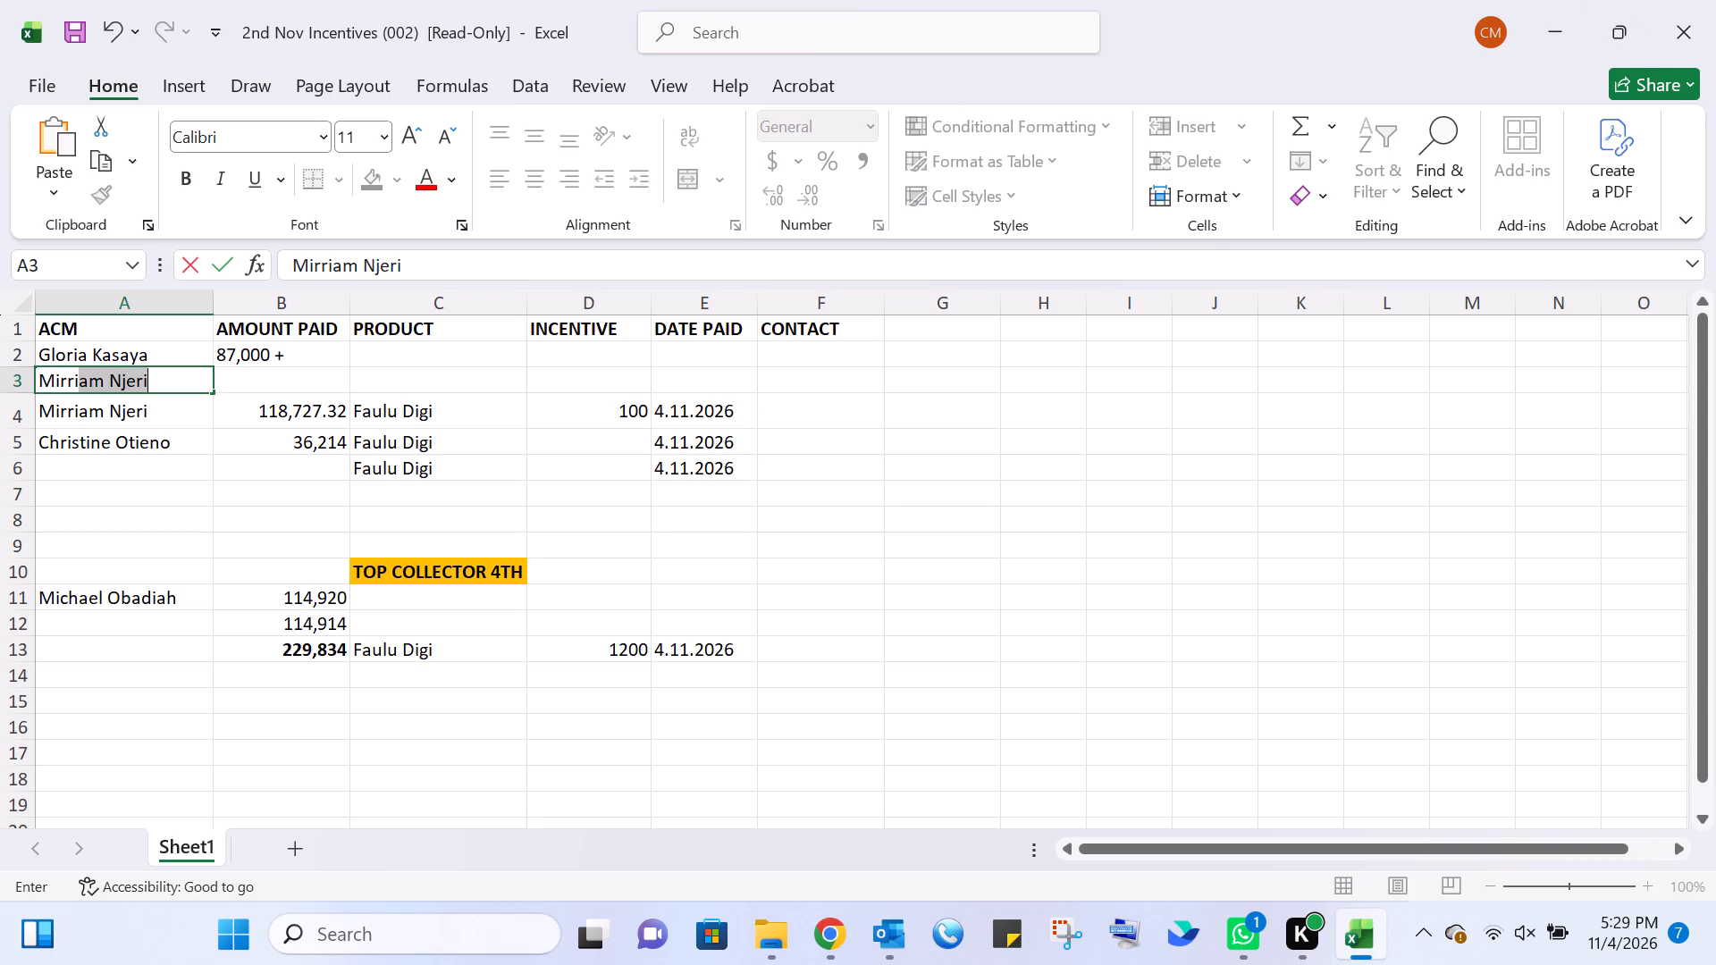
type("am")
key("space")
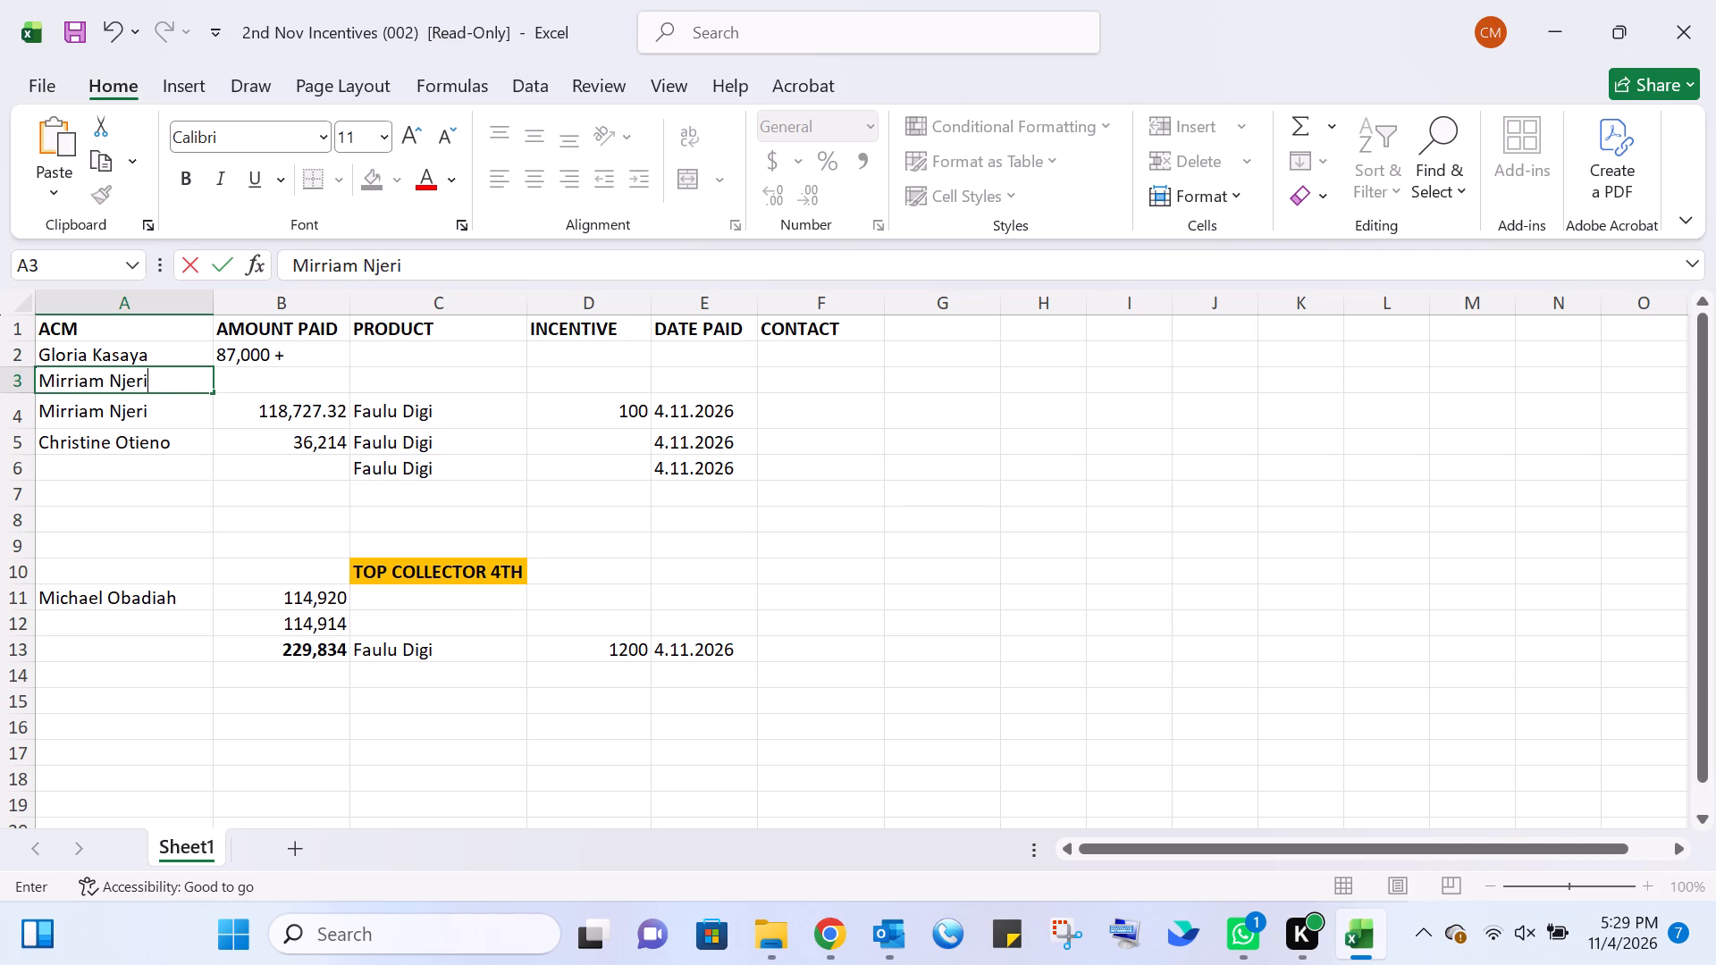
left_click(299, 377)
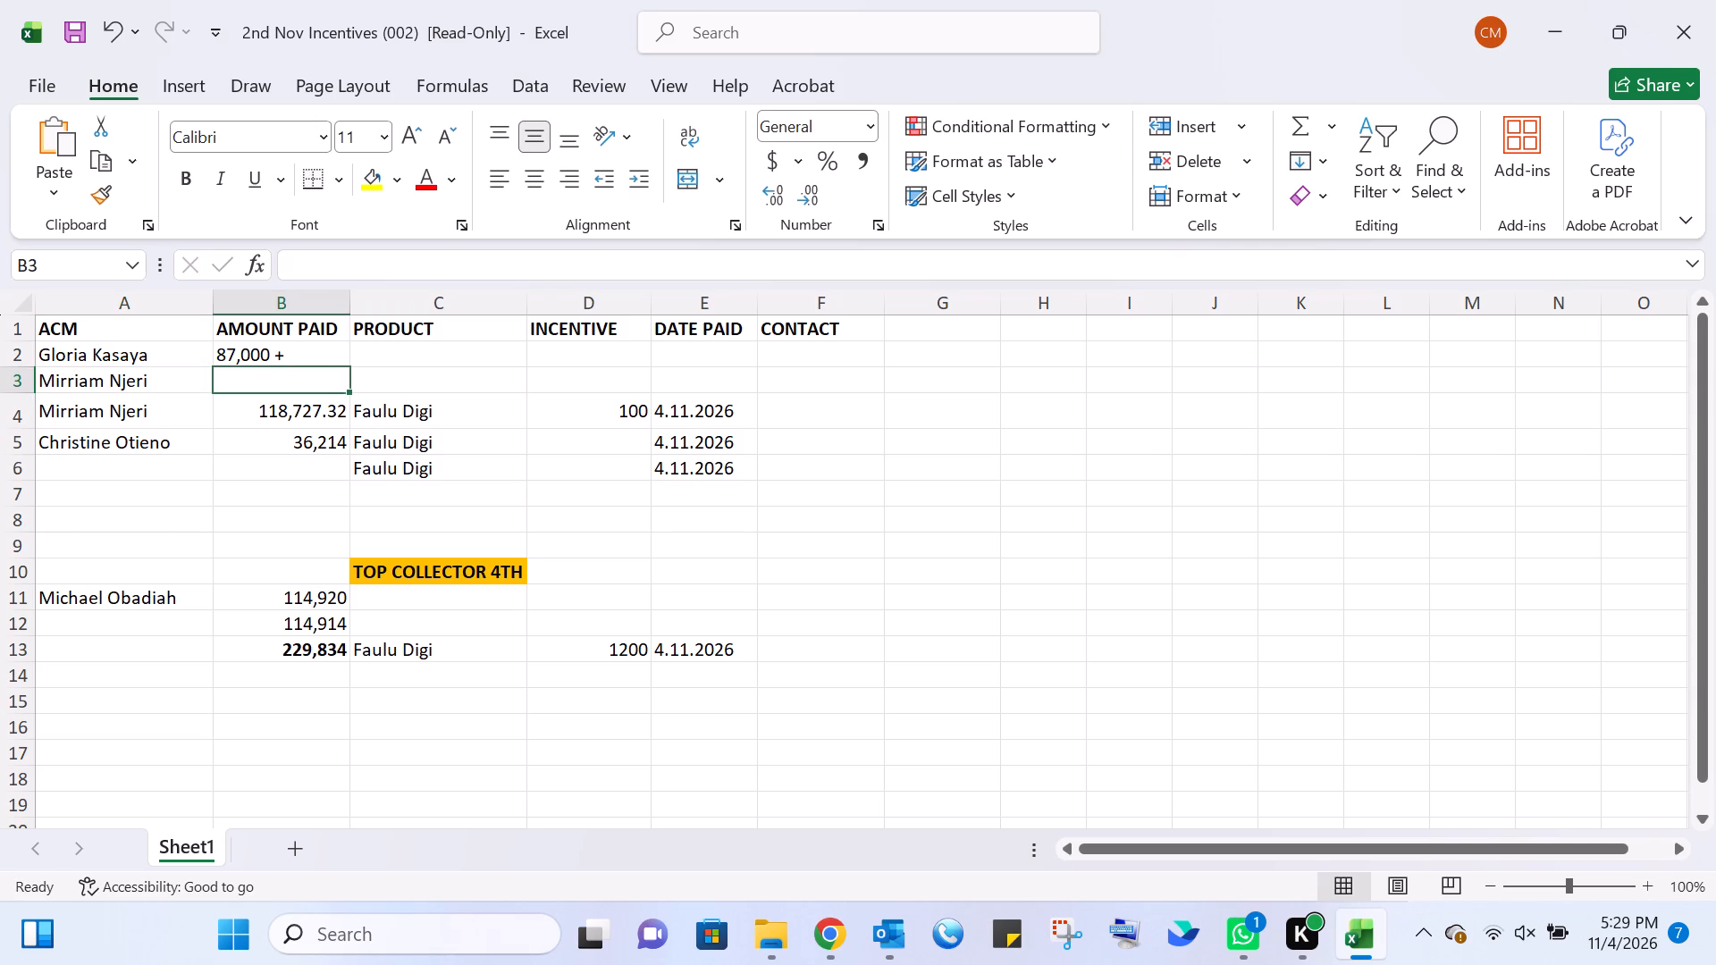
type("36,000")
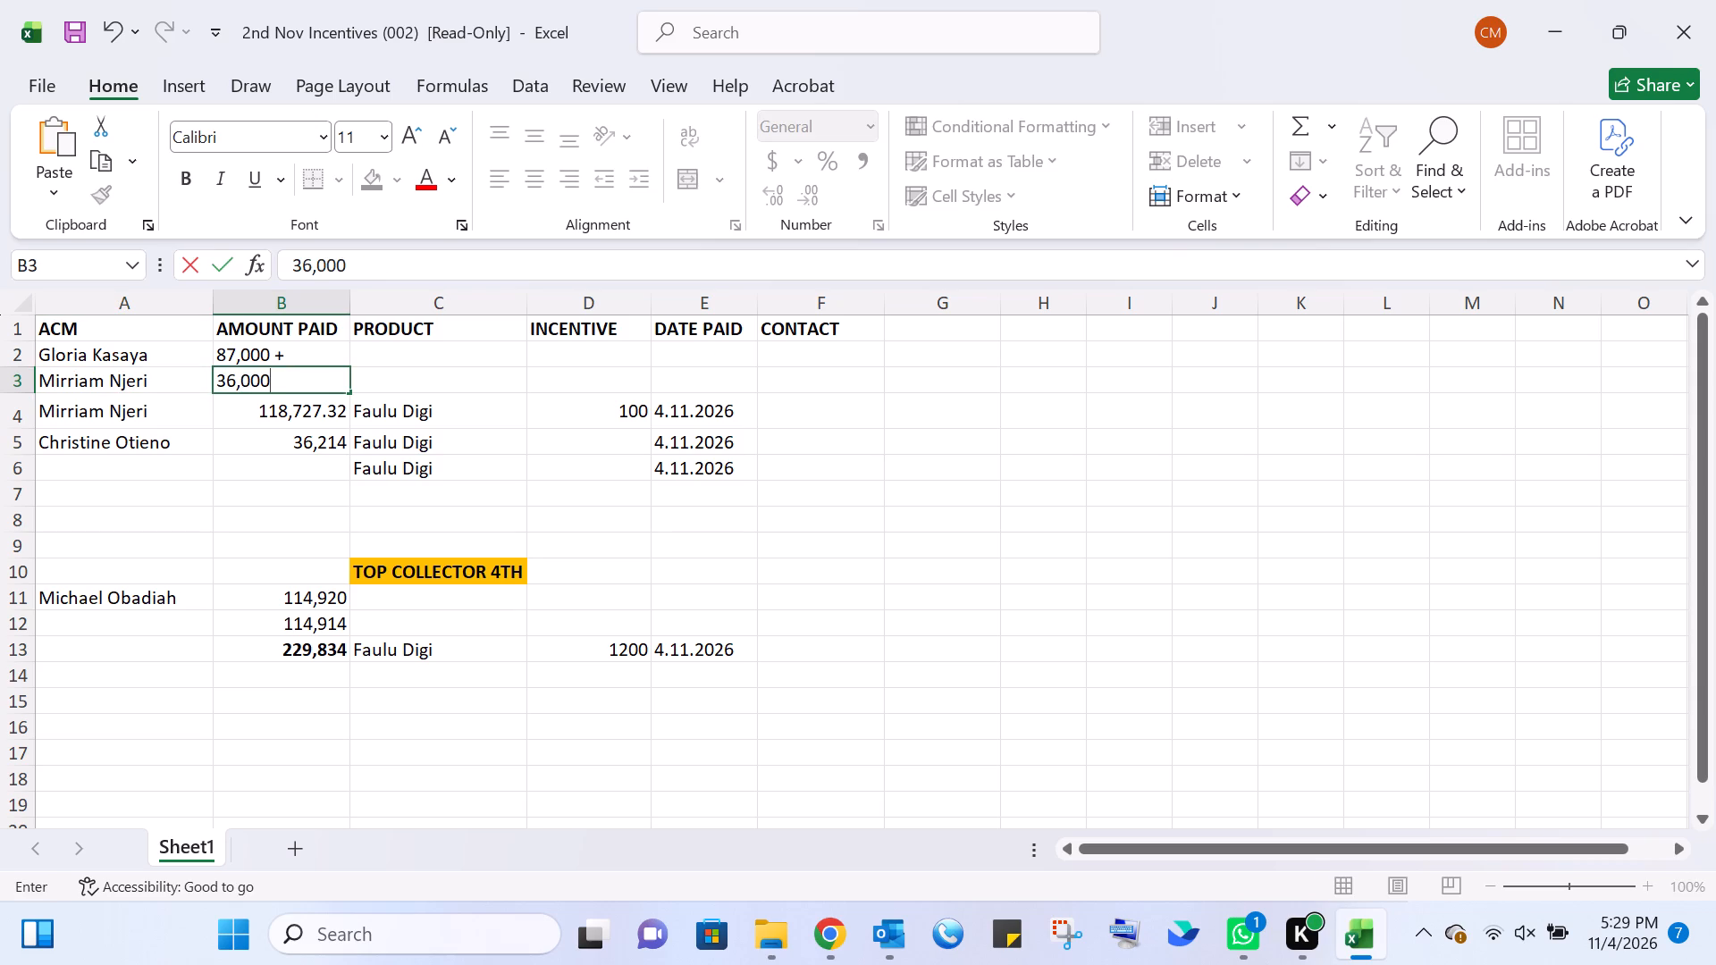
Enter an incentive of 100 in cells D3 and D2 for the two new ACM rows.
left_click(564, 376)
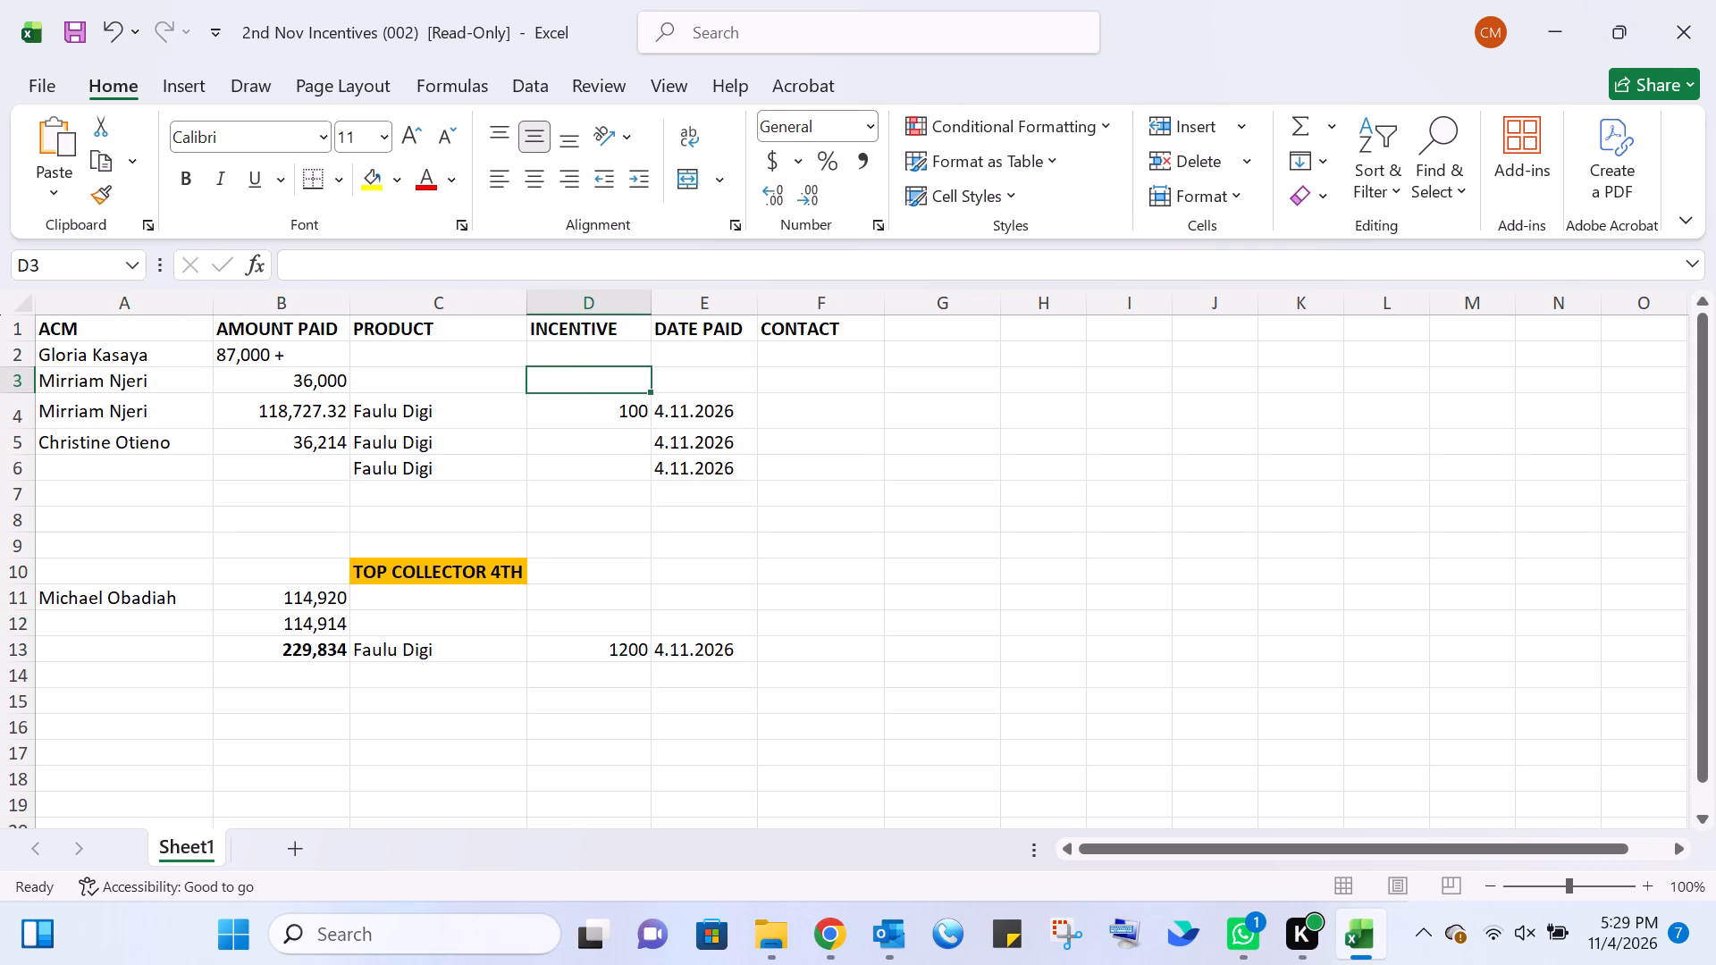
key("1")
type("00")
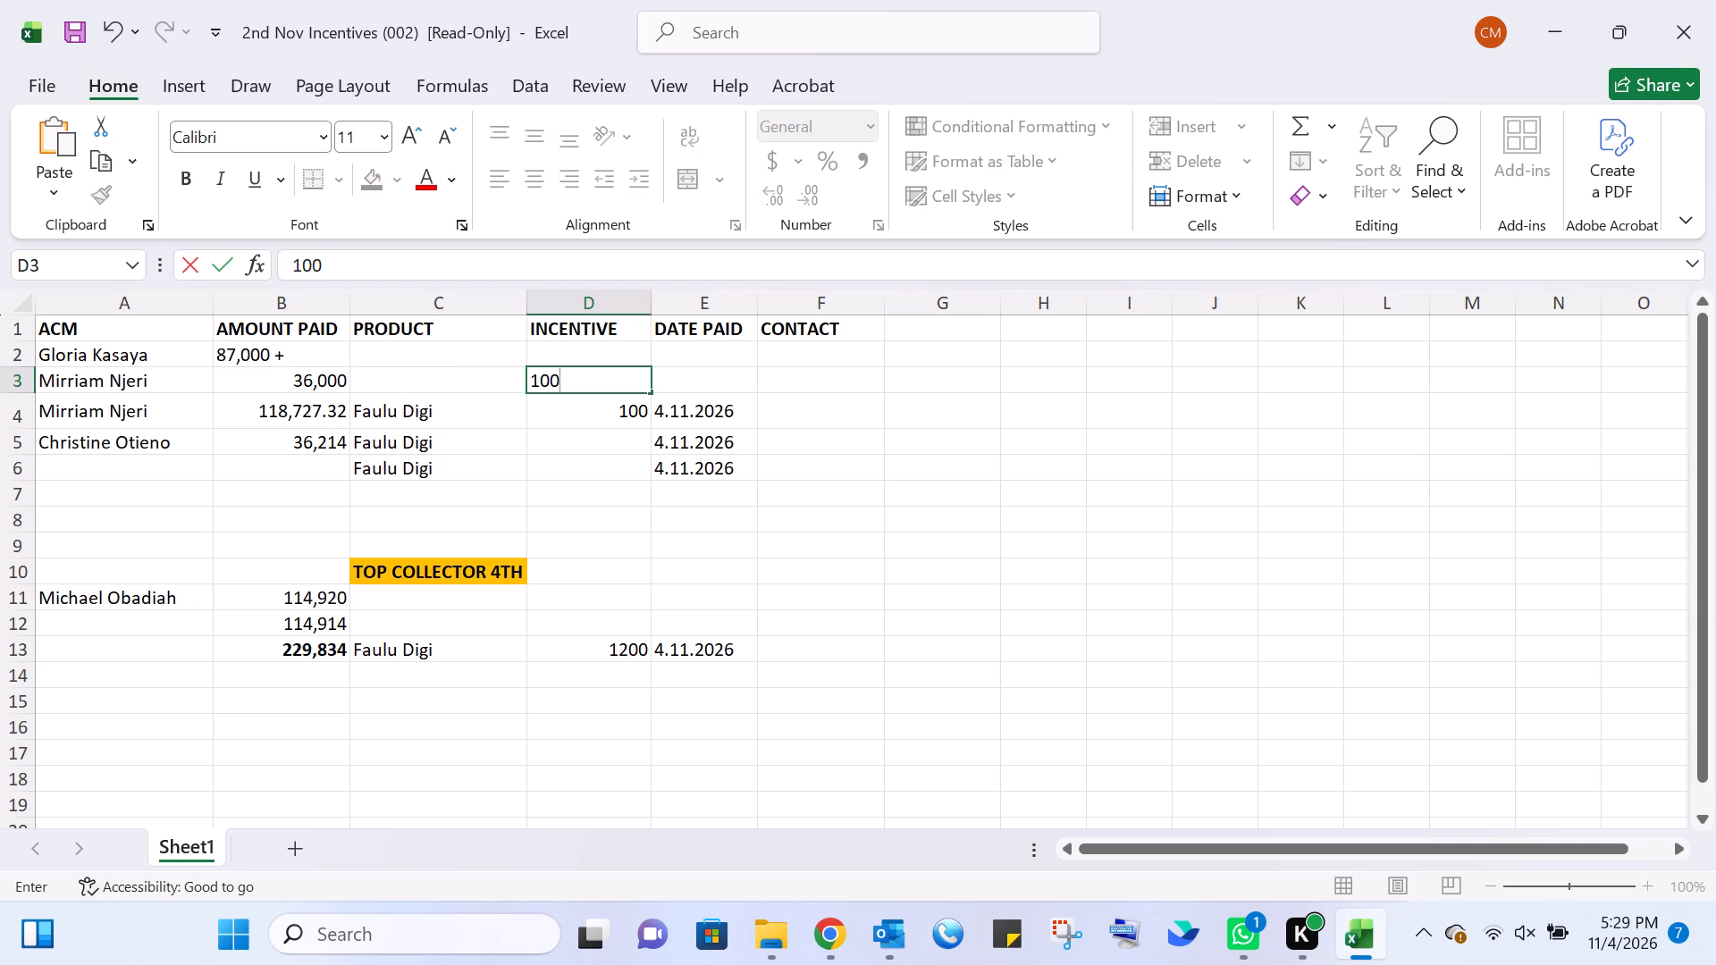
left_click(574, 361)
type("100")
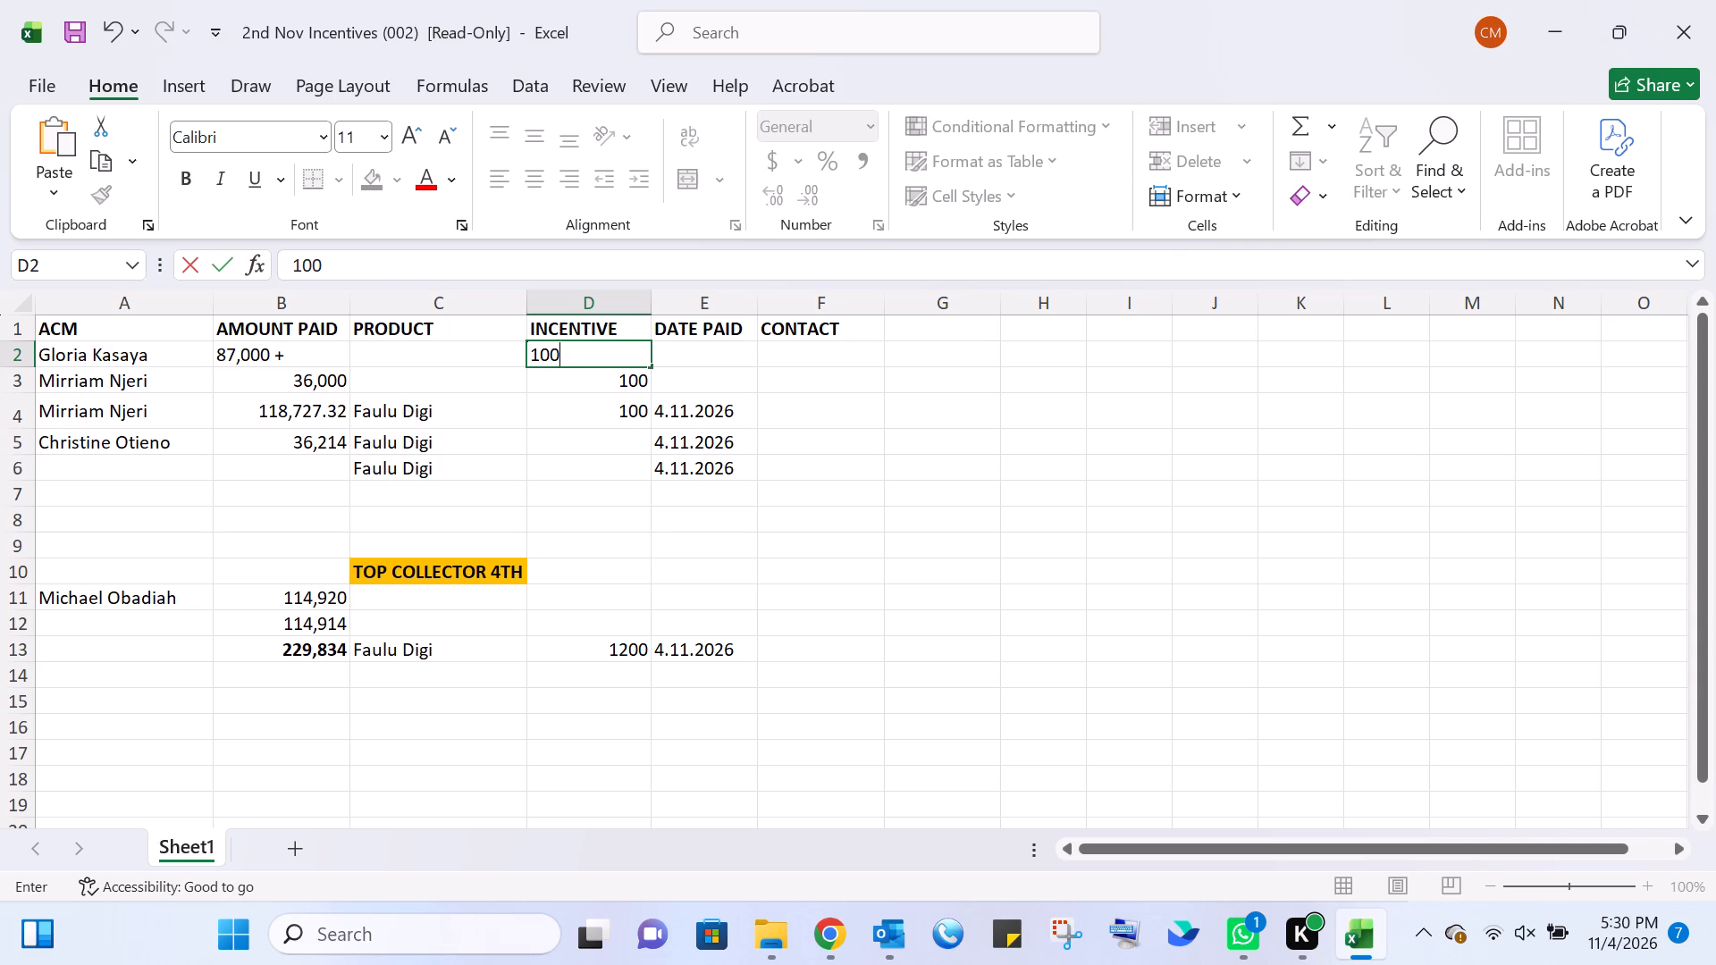
Complete the amount paid in B2 as 87,000 + 30,120 and widen the AMOUNT PAID column to fit it.
double_click(325, 354)
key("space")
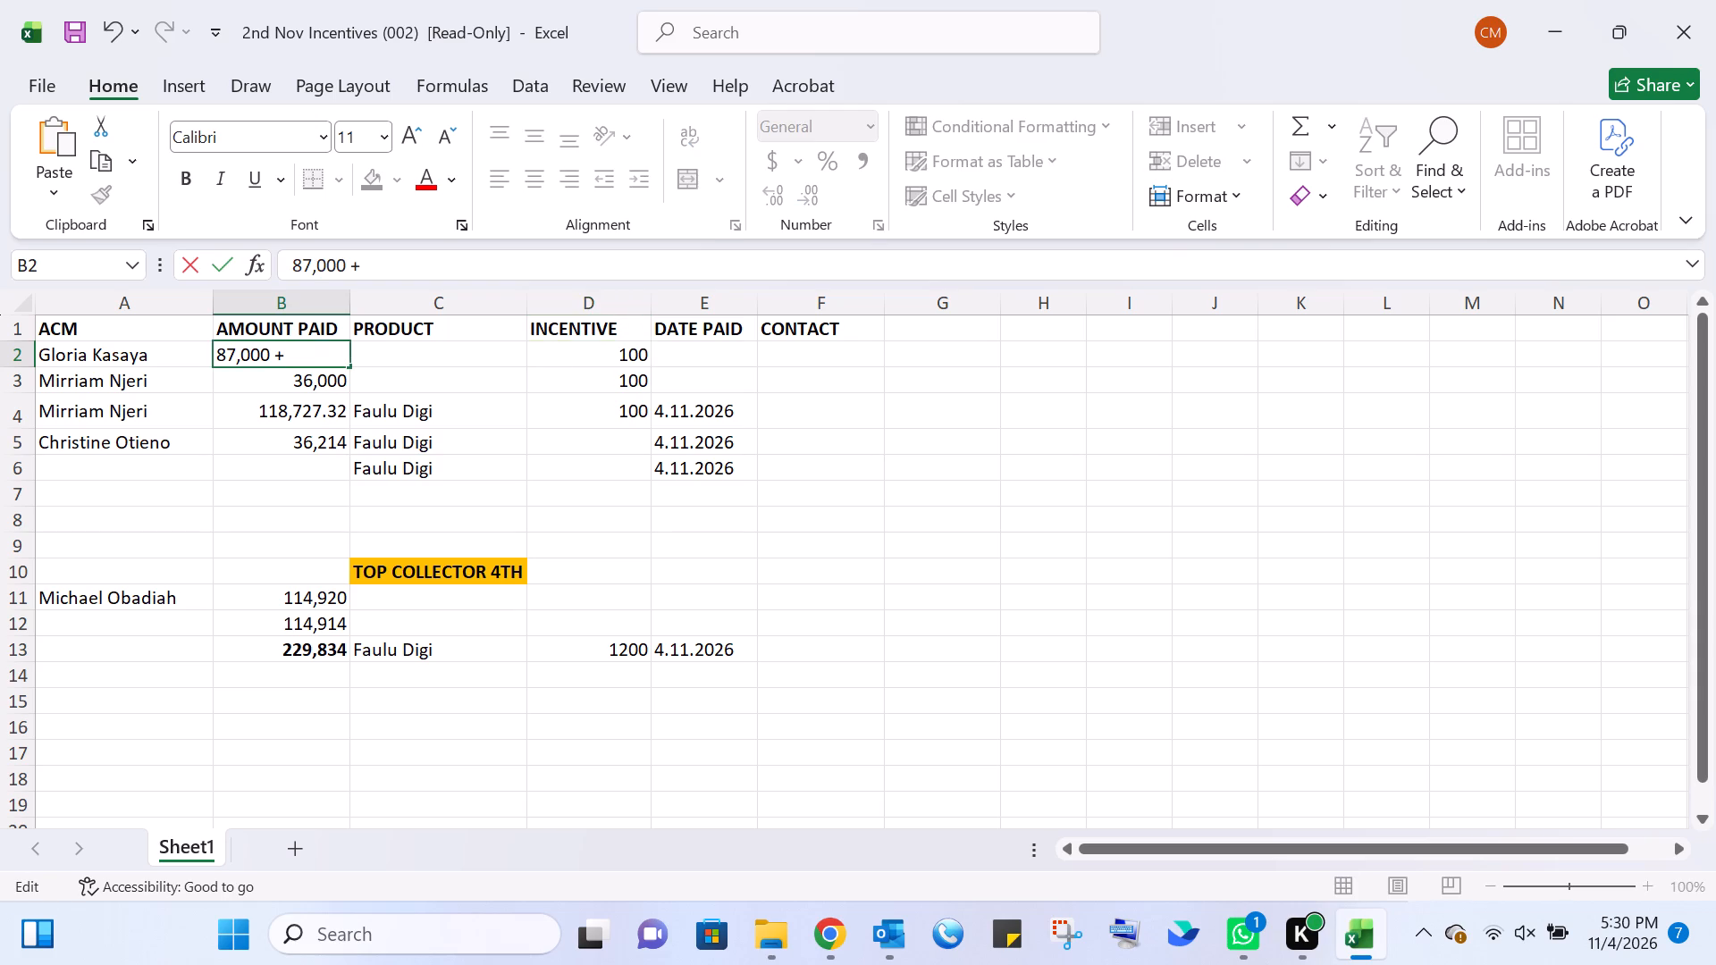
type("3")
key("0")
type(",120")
left_click(582, 358)
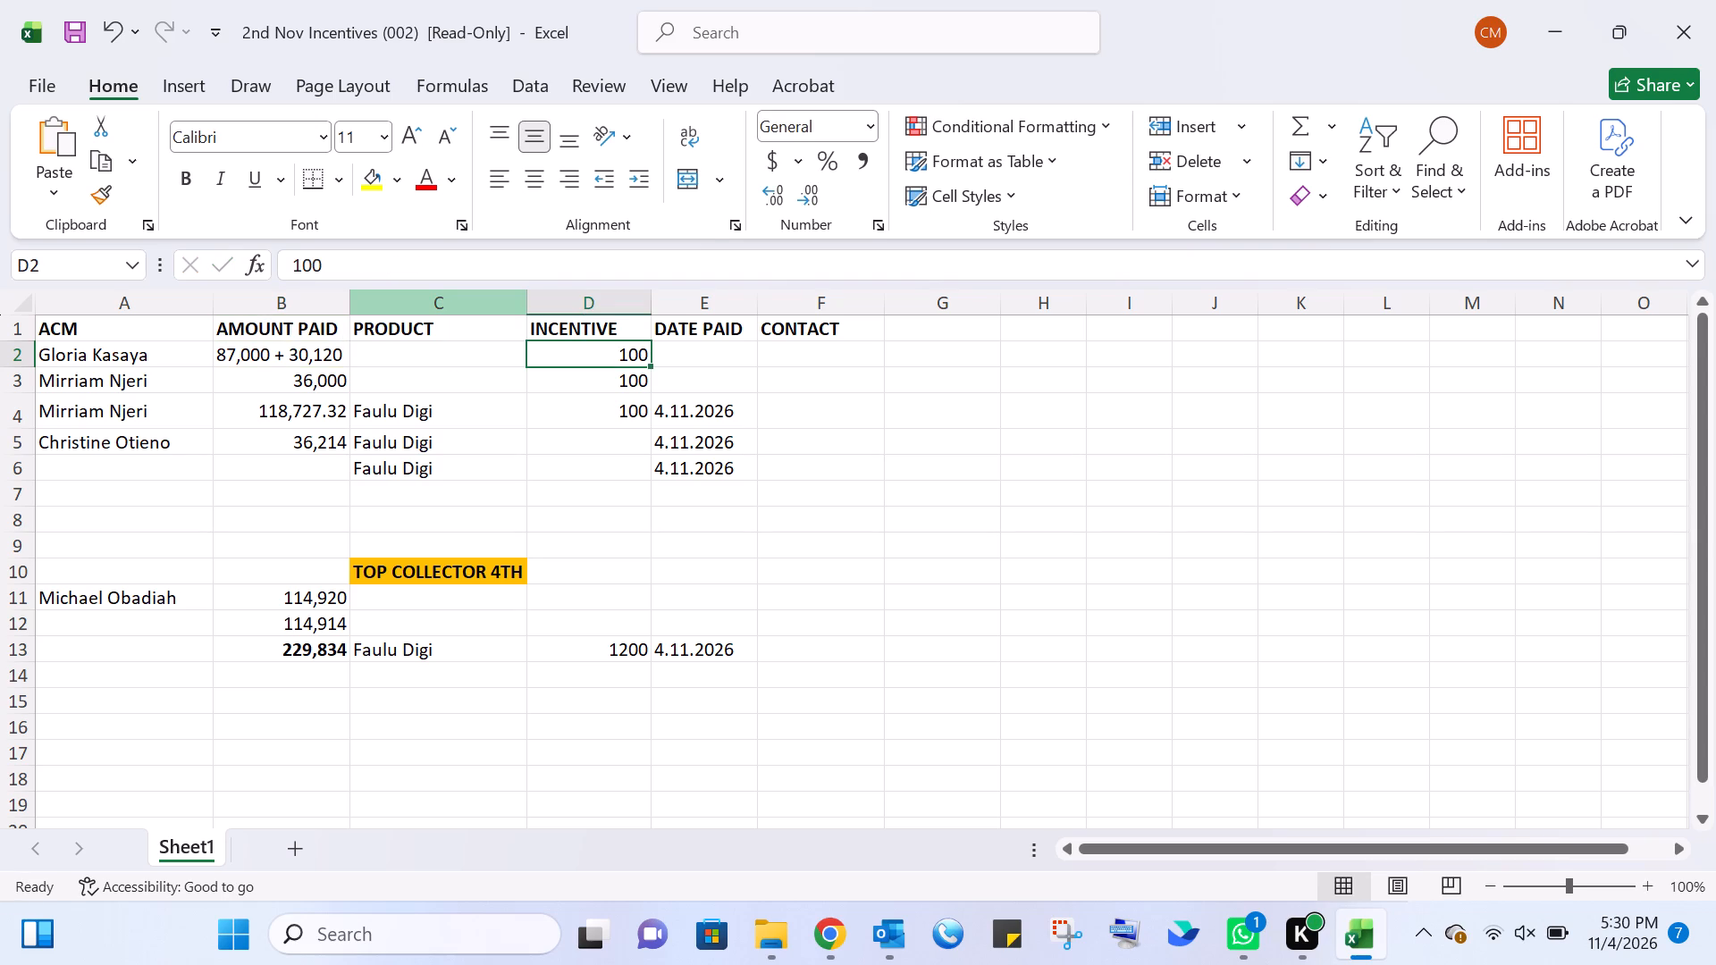
left_click_drag(352, 302, 406, 340)
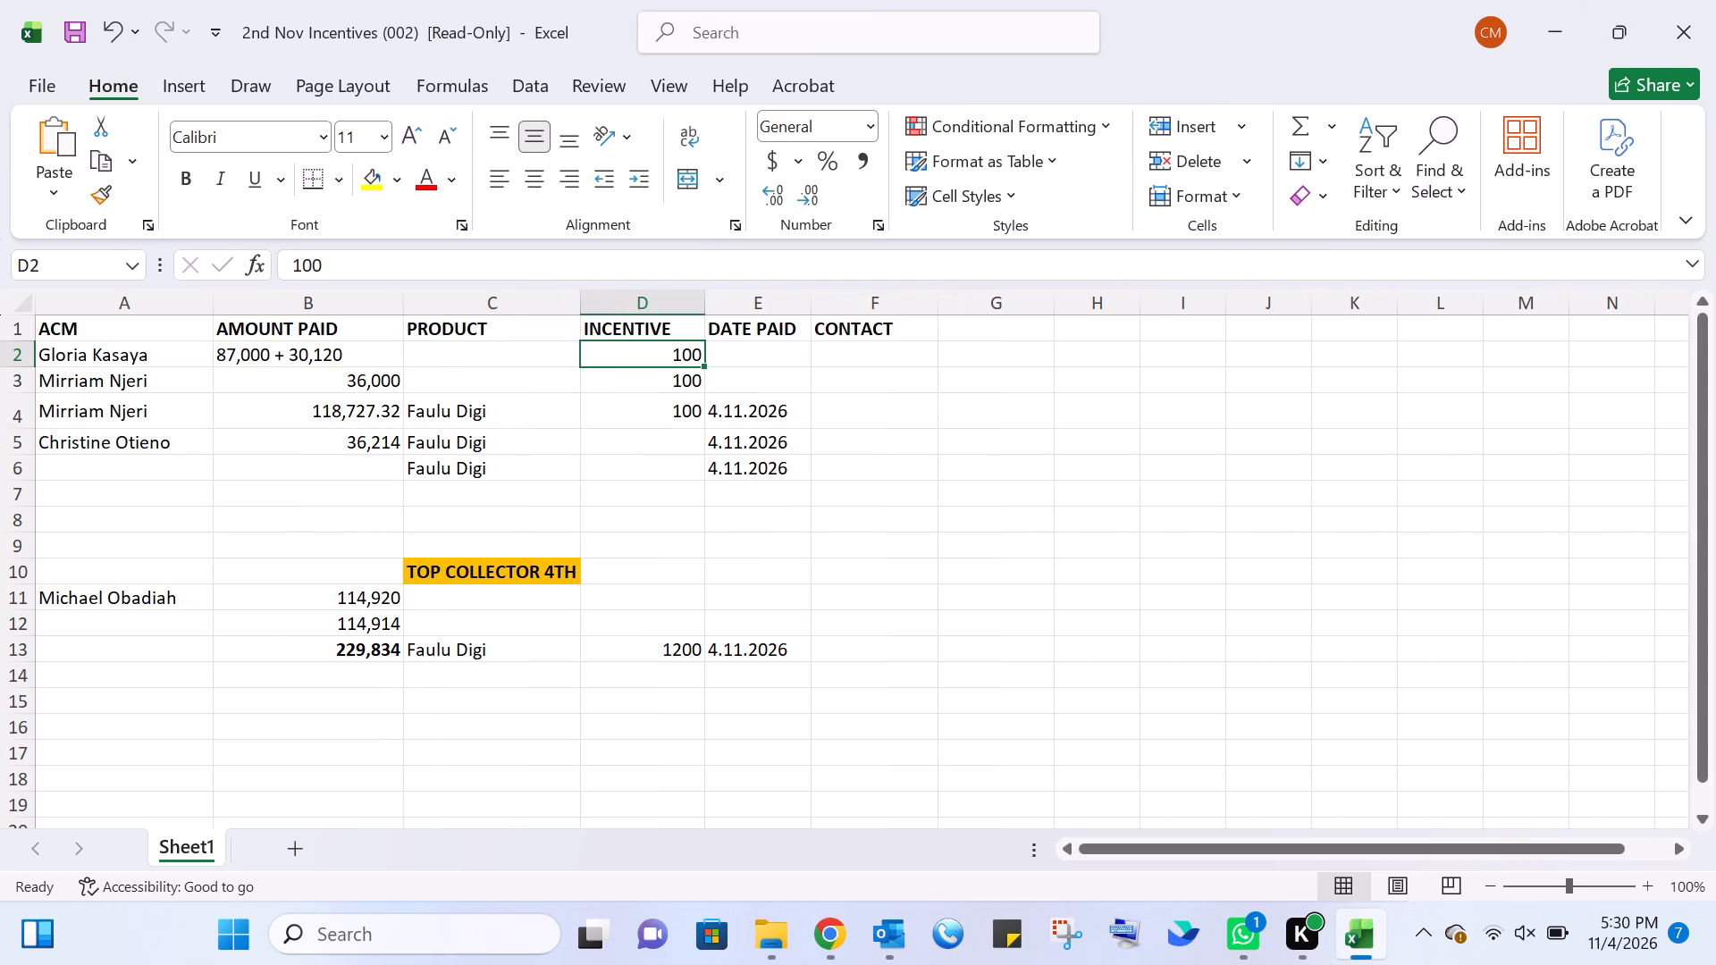
left_click(363, 352)
left_click(363, 352)
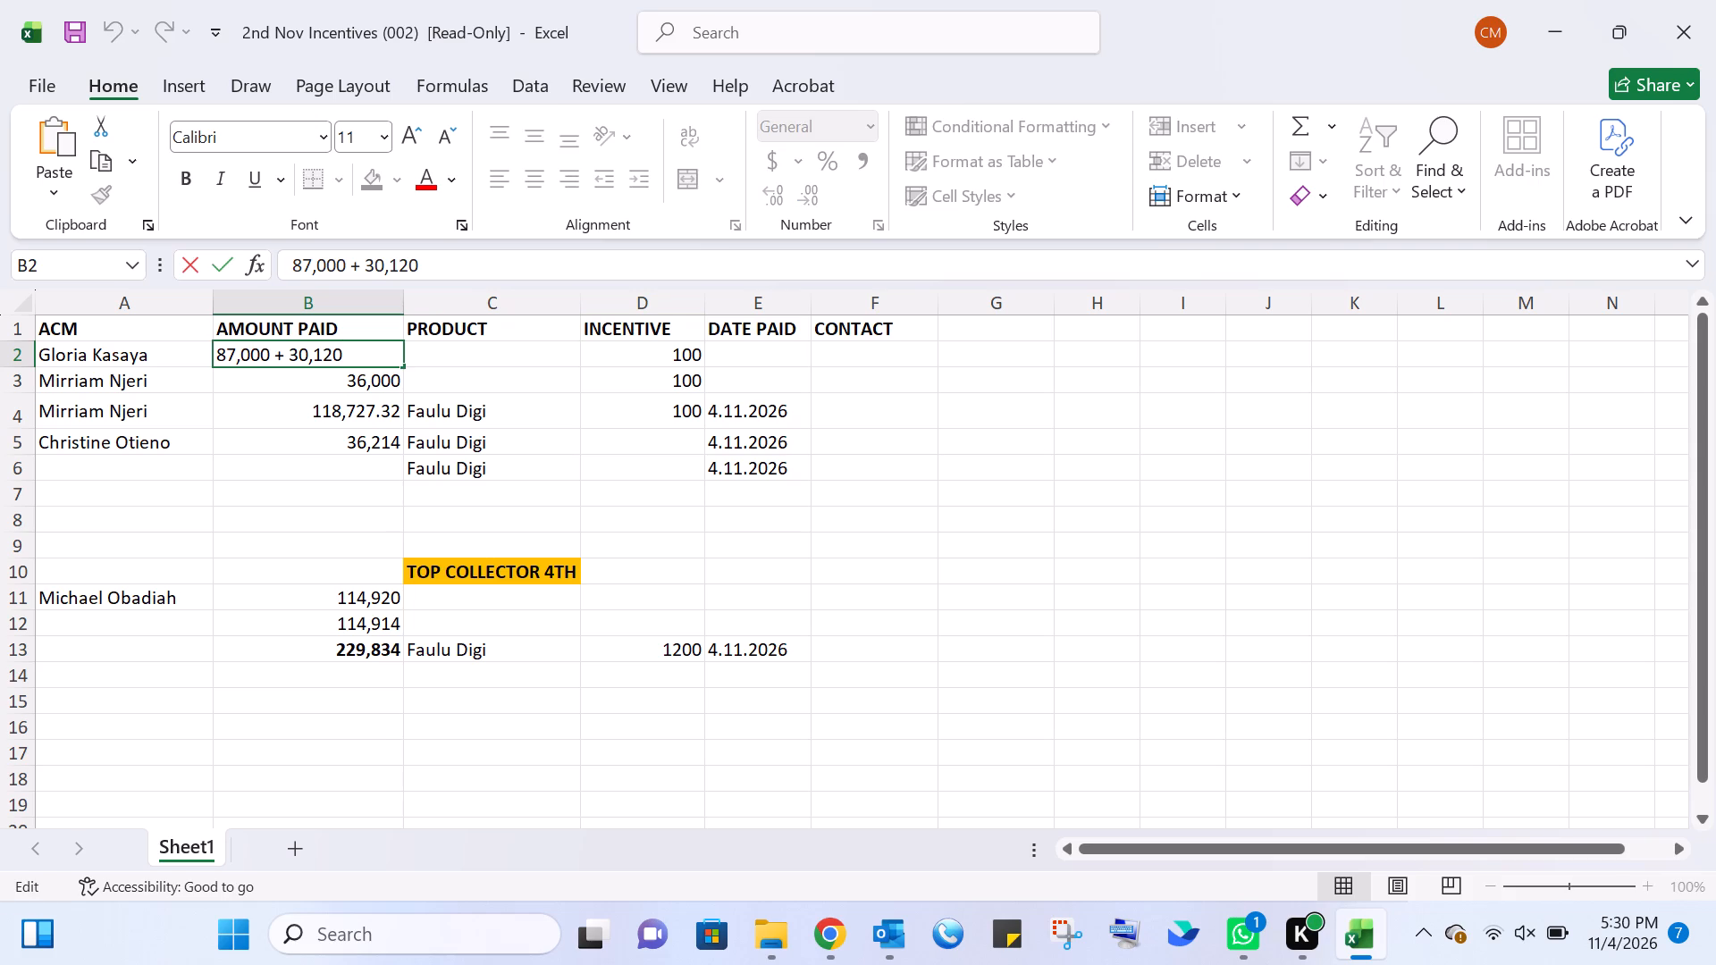
left_click(603, 353)
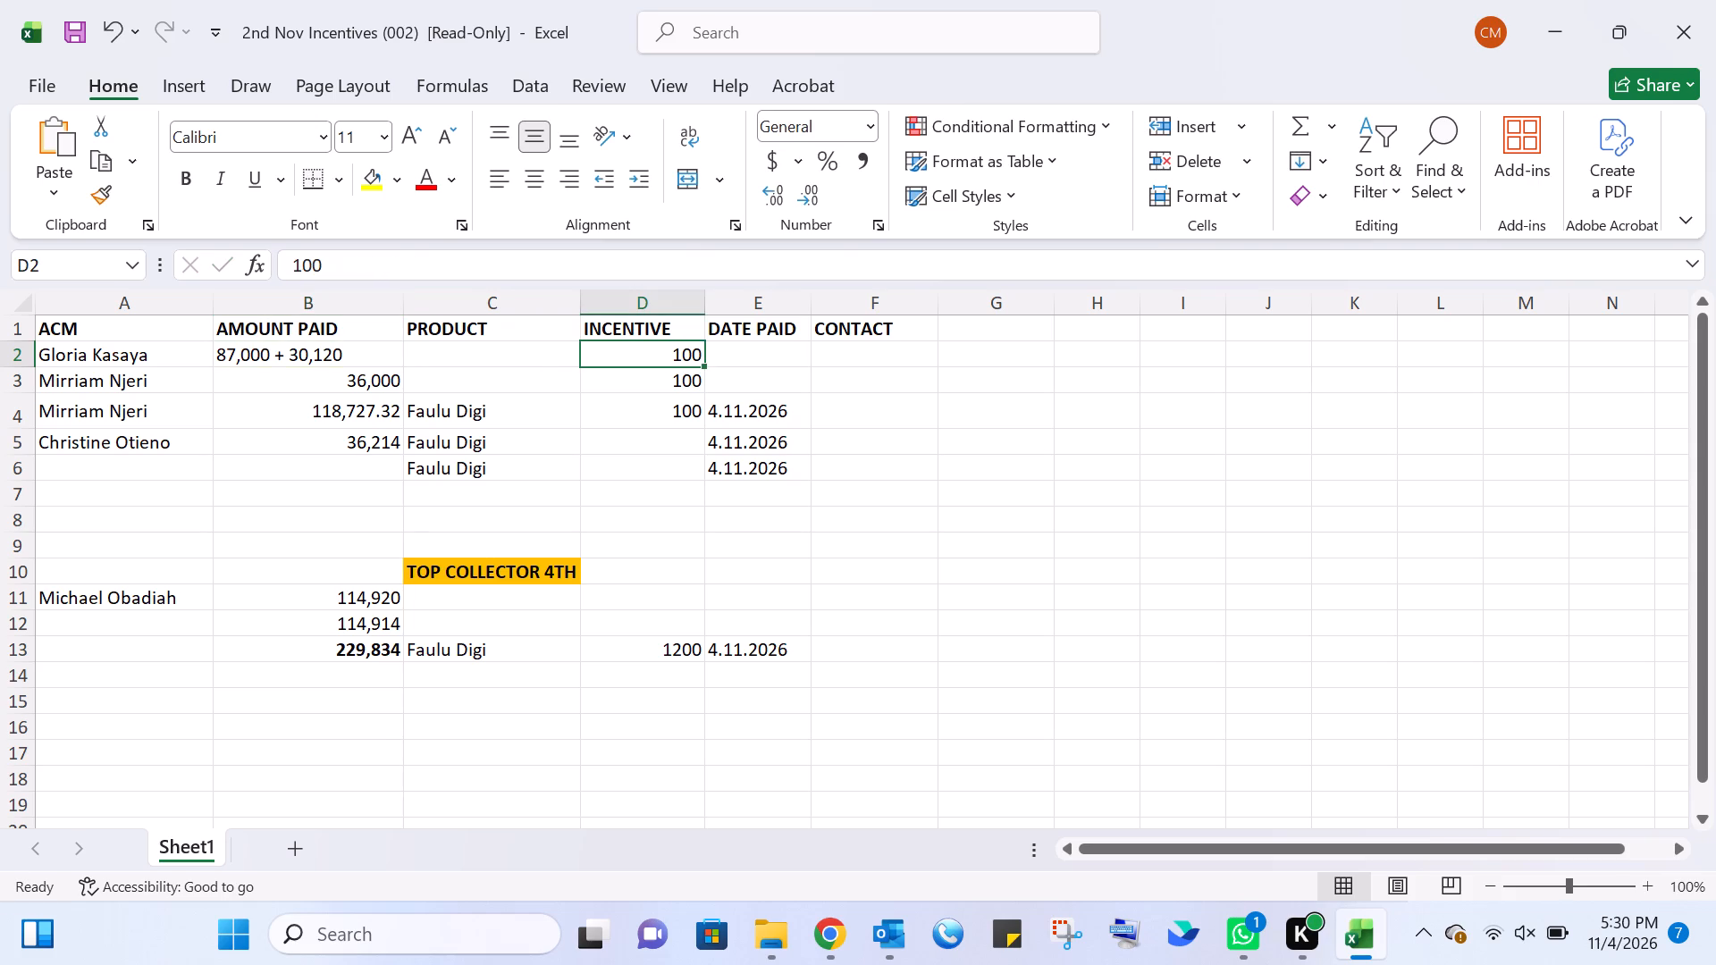
Change the incentive in cell D2 to 1100.
double_click(647, 348)
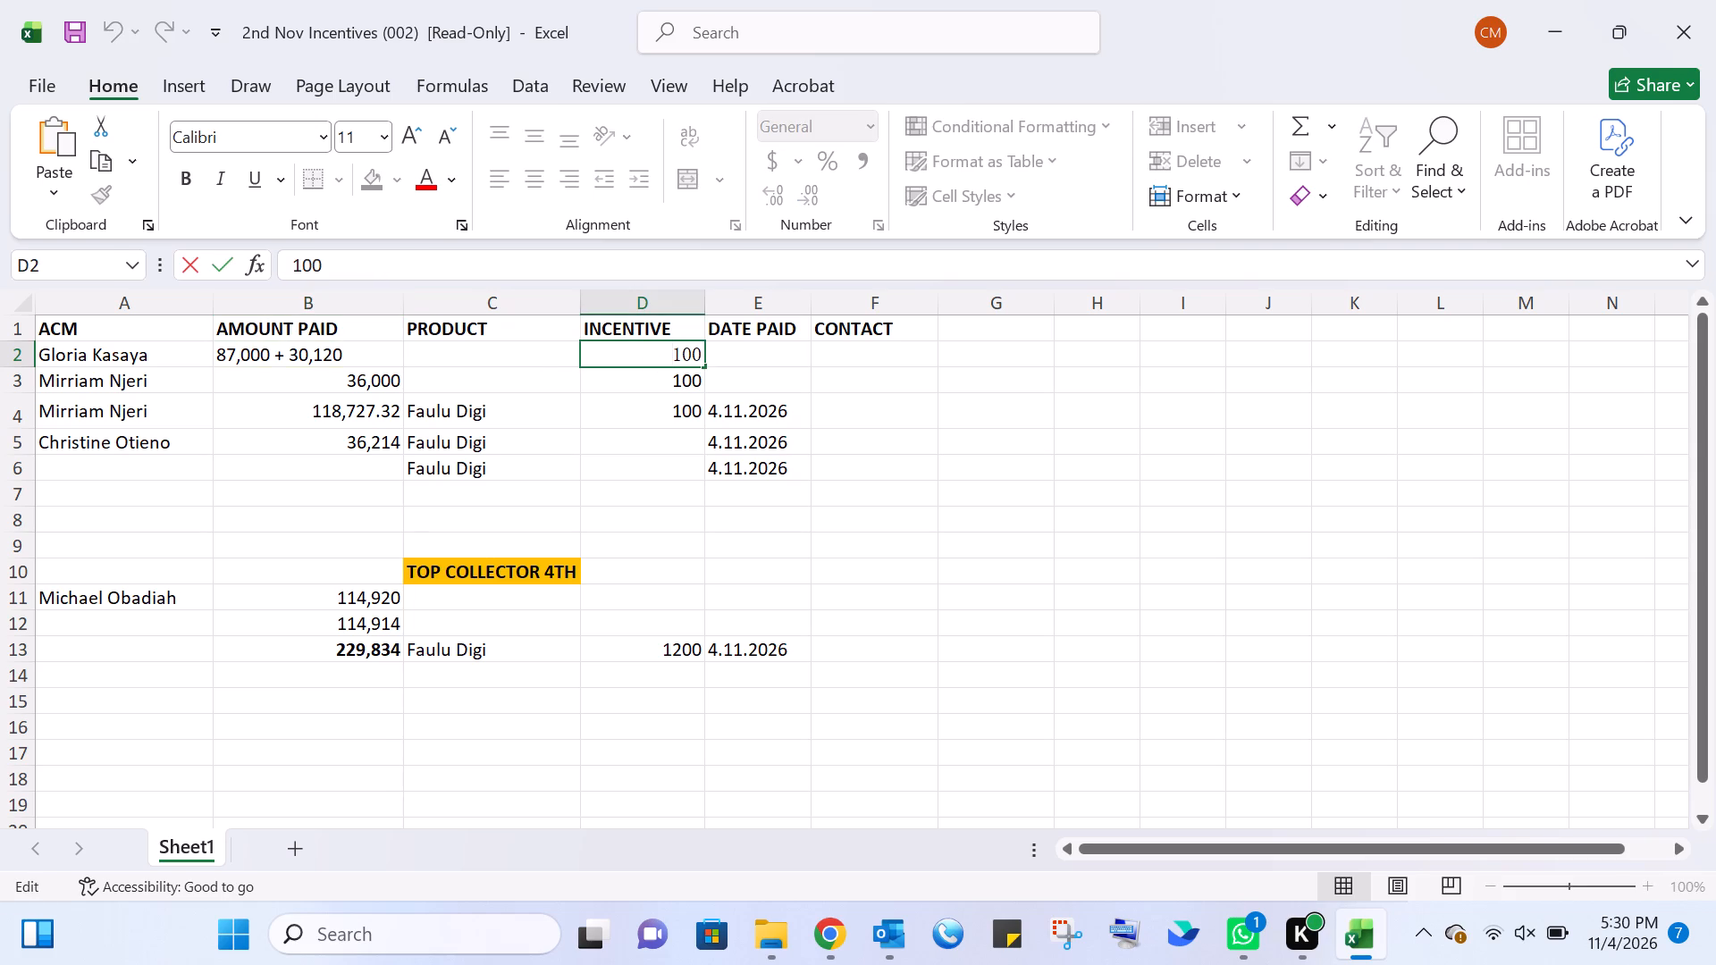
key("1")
left_click(657, 390)
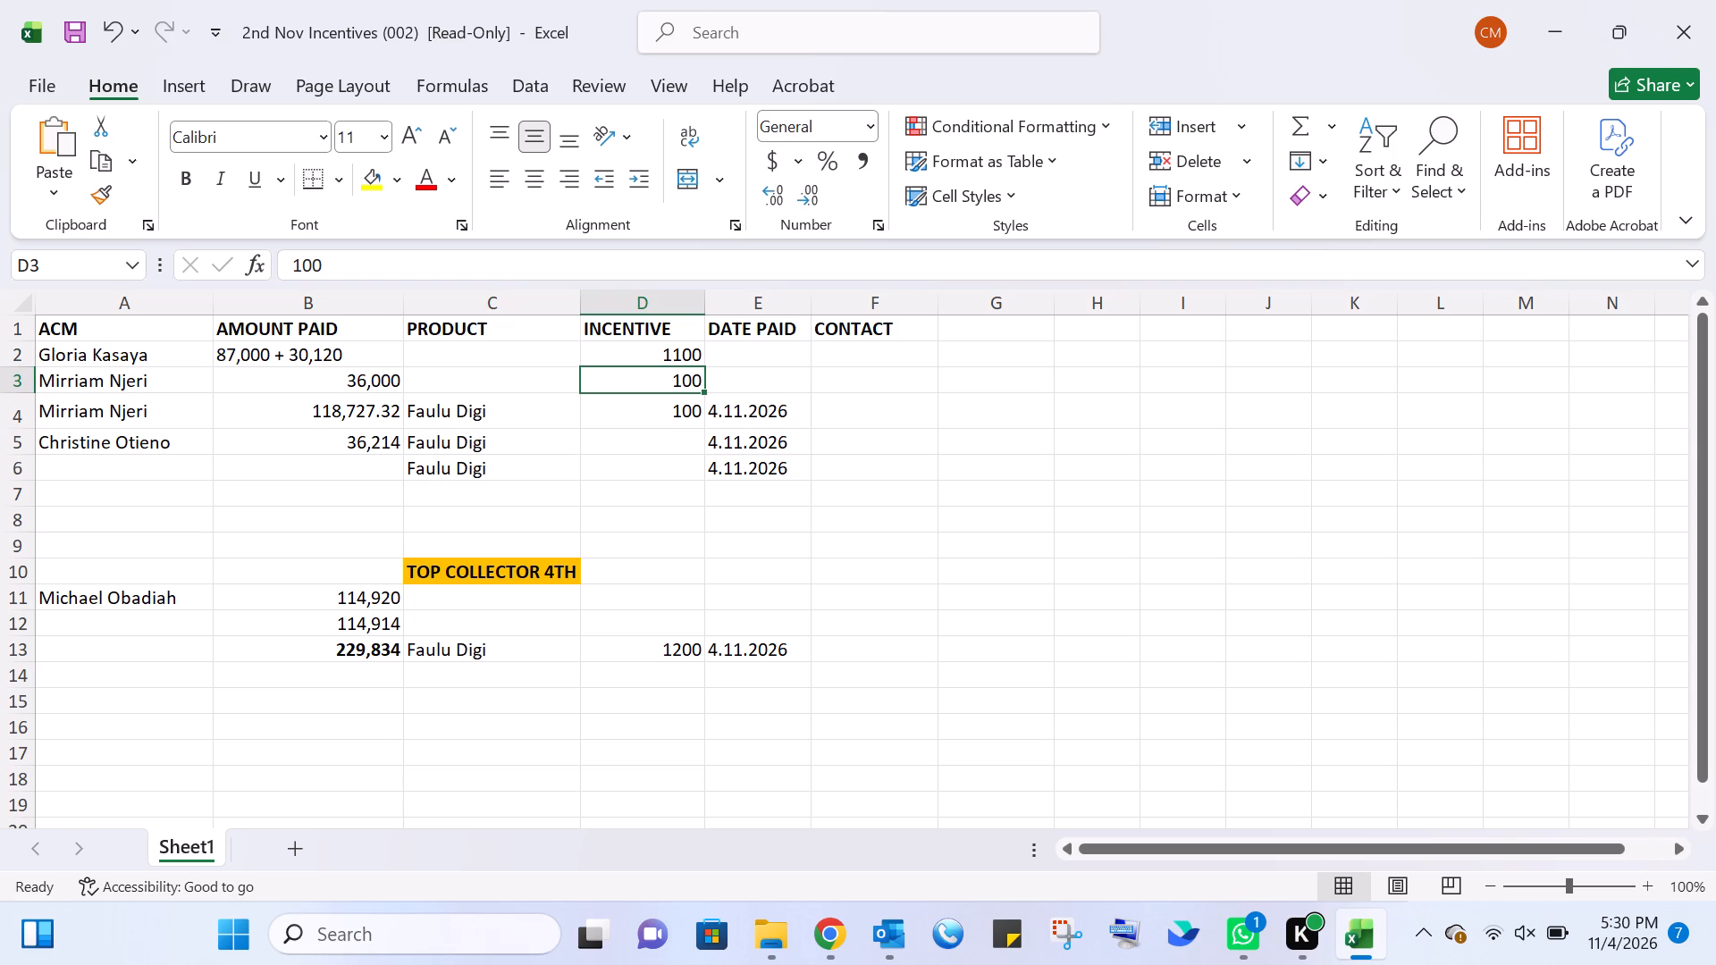
Enter the date paid 3.11.2026 in E2 and fill it down to E3 as an identical copy.
left_click(769, 354)
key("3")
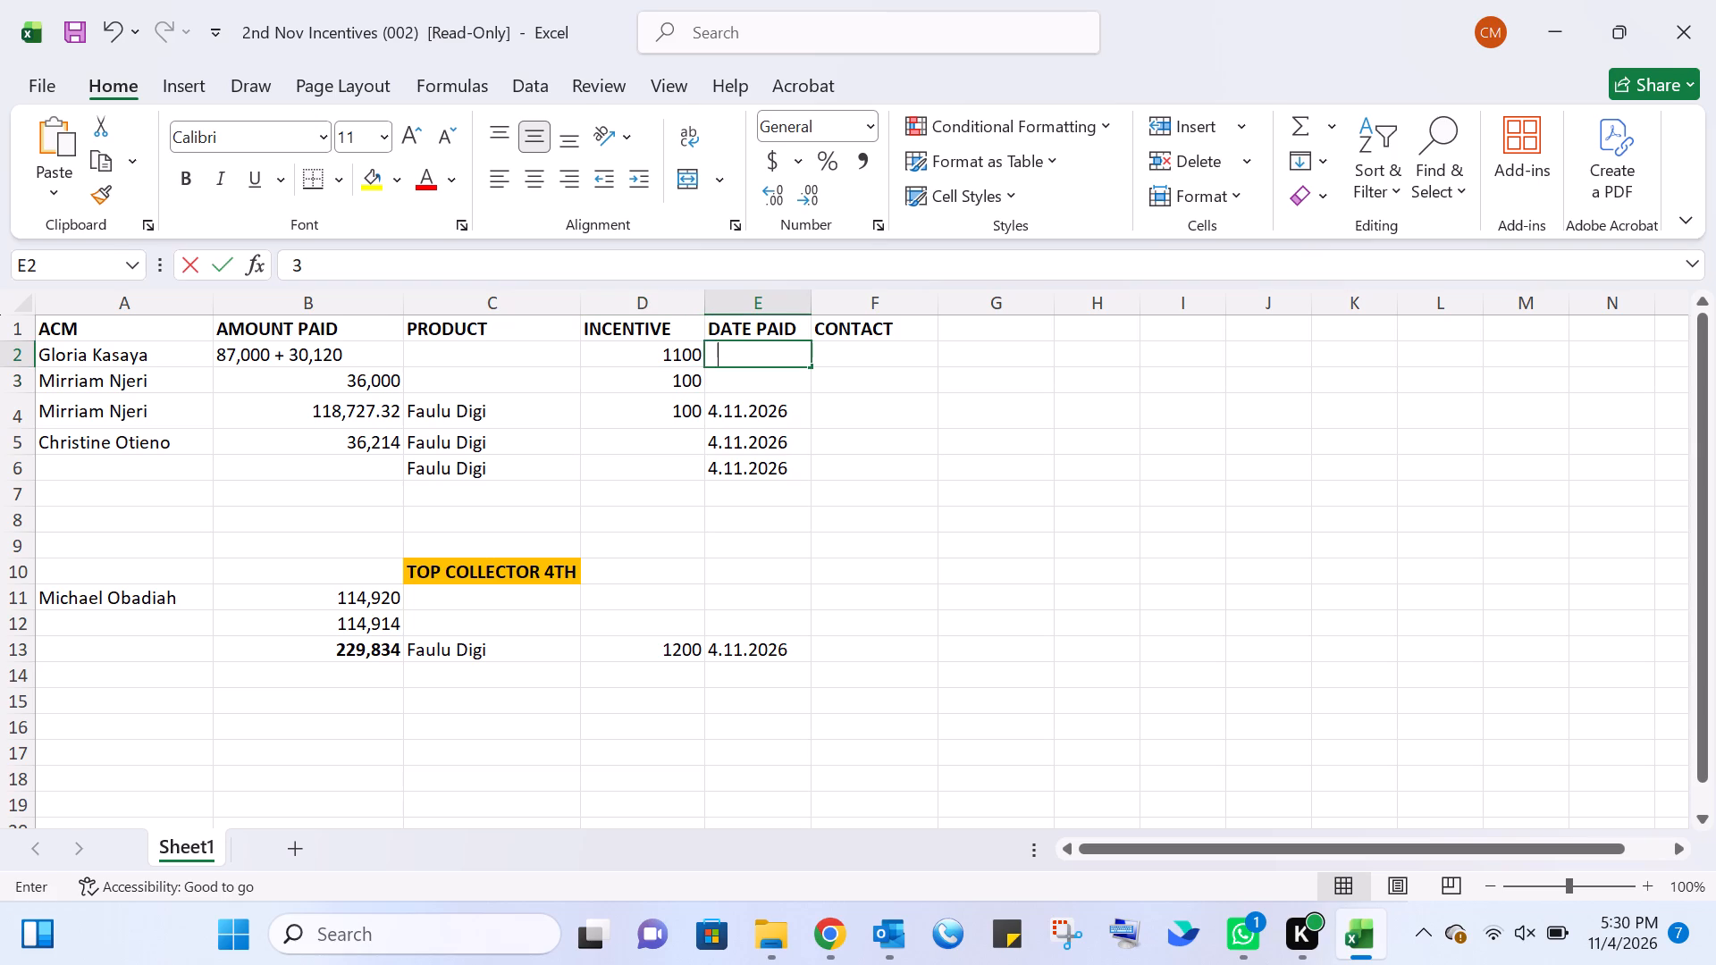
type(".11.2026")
left_click(785, 379)
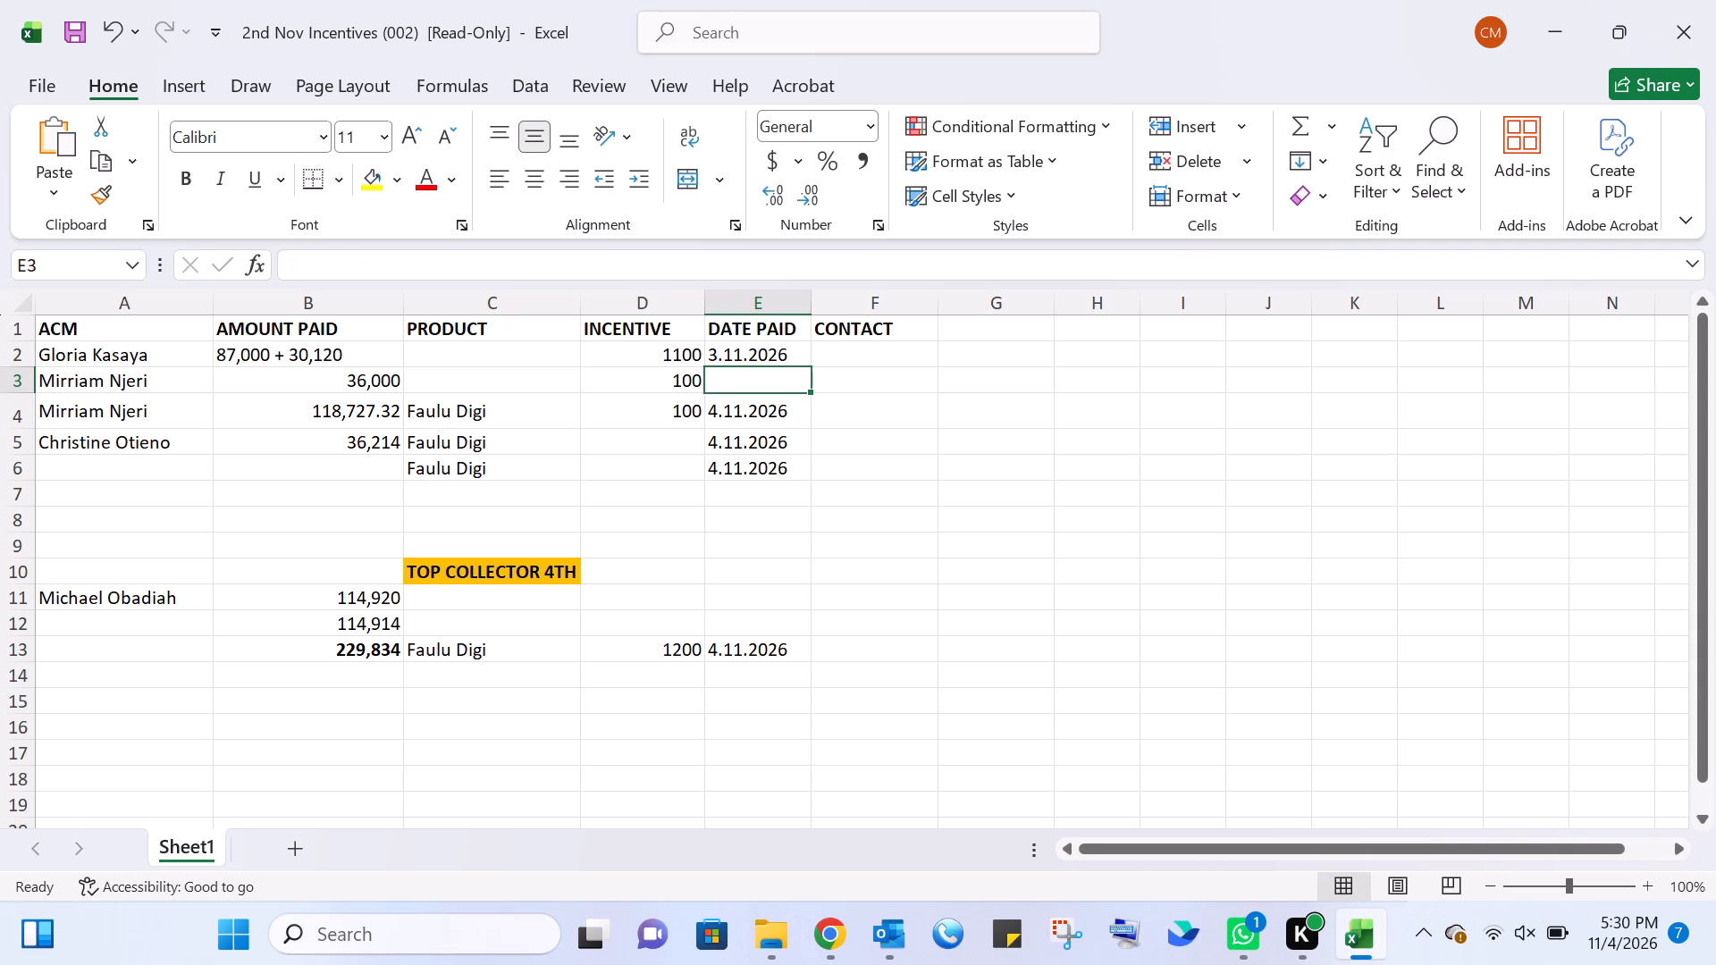
left_click(795, 354)
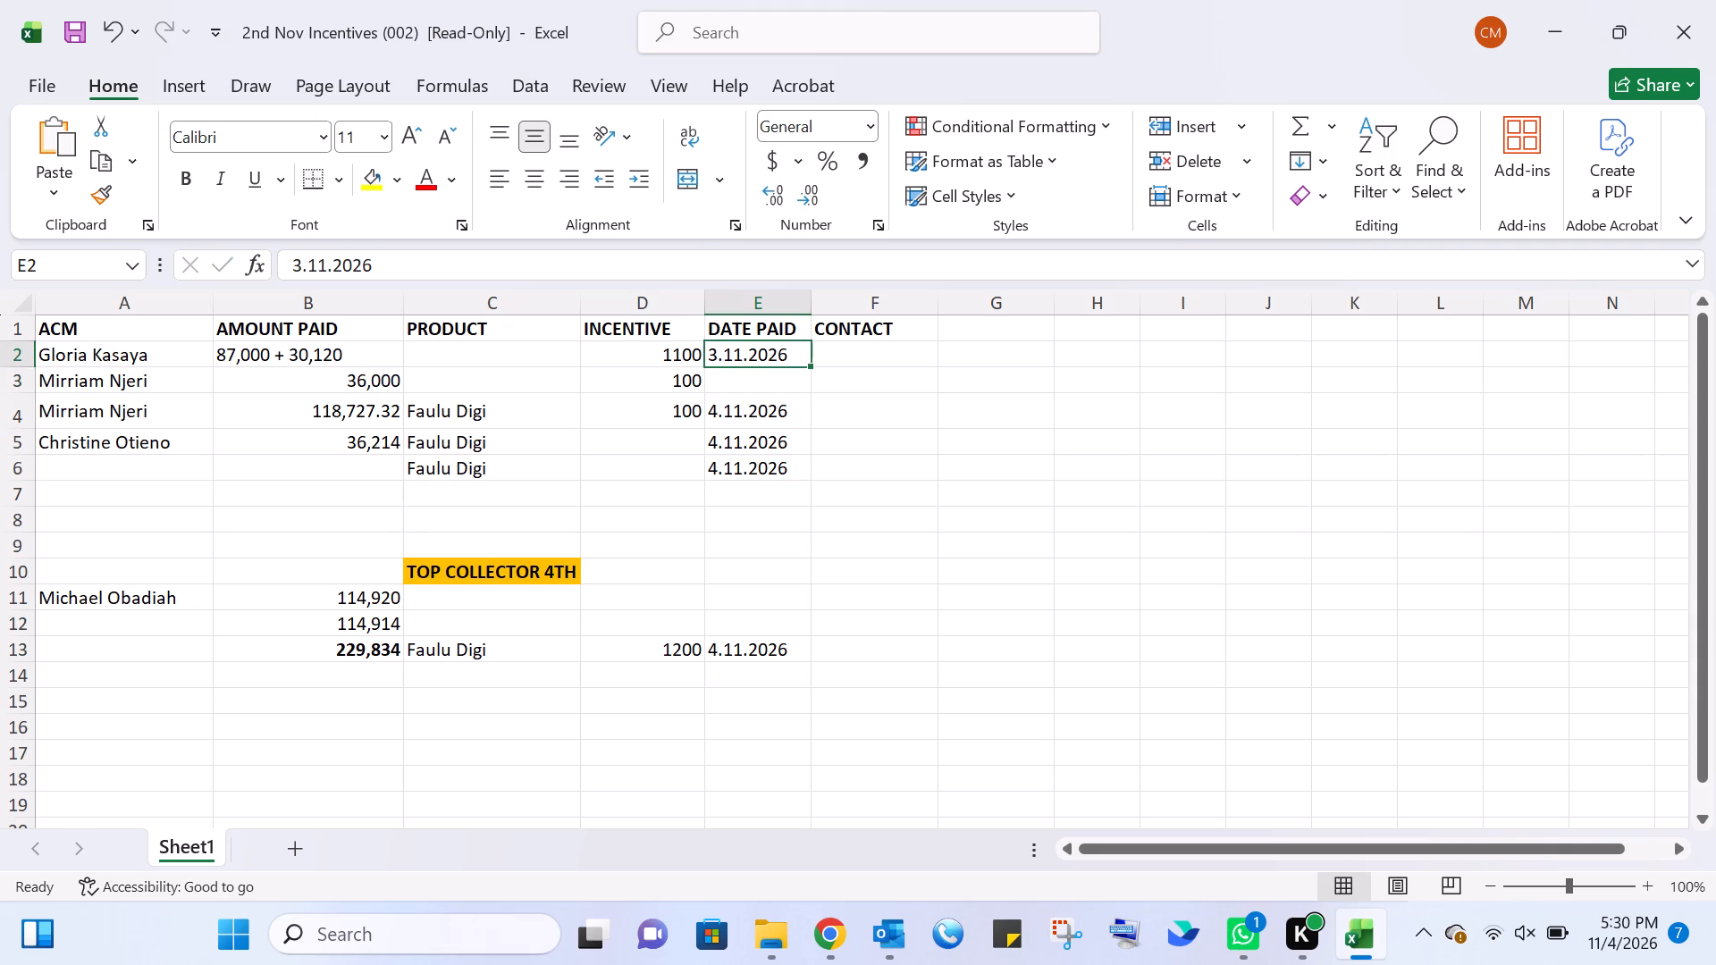
left_click_drag(807, 367, 812, 385)
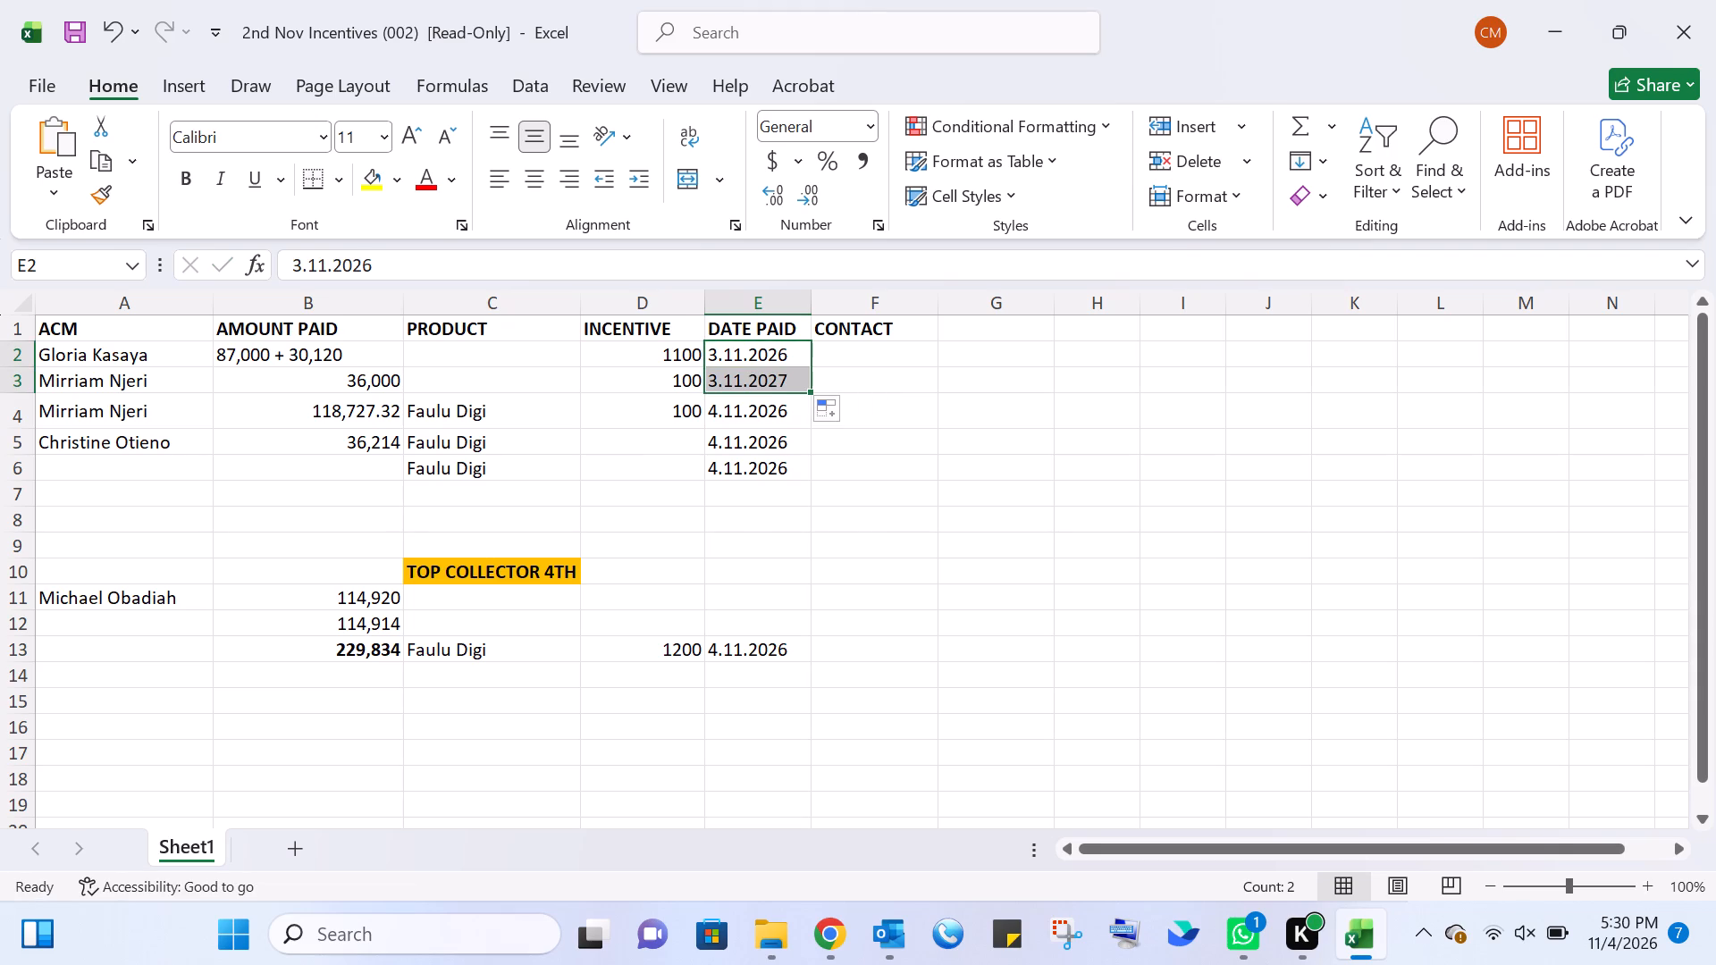
left_click(824, 418)
left_click(813, 447)
Copy the product Faulu Digi from C4 into C2 and fill it down to C3.
left_click(441, 361)
left_click(458, 412)
right_click(458, 412)
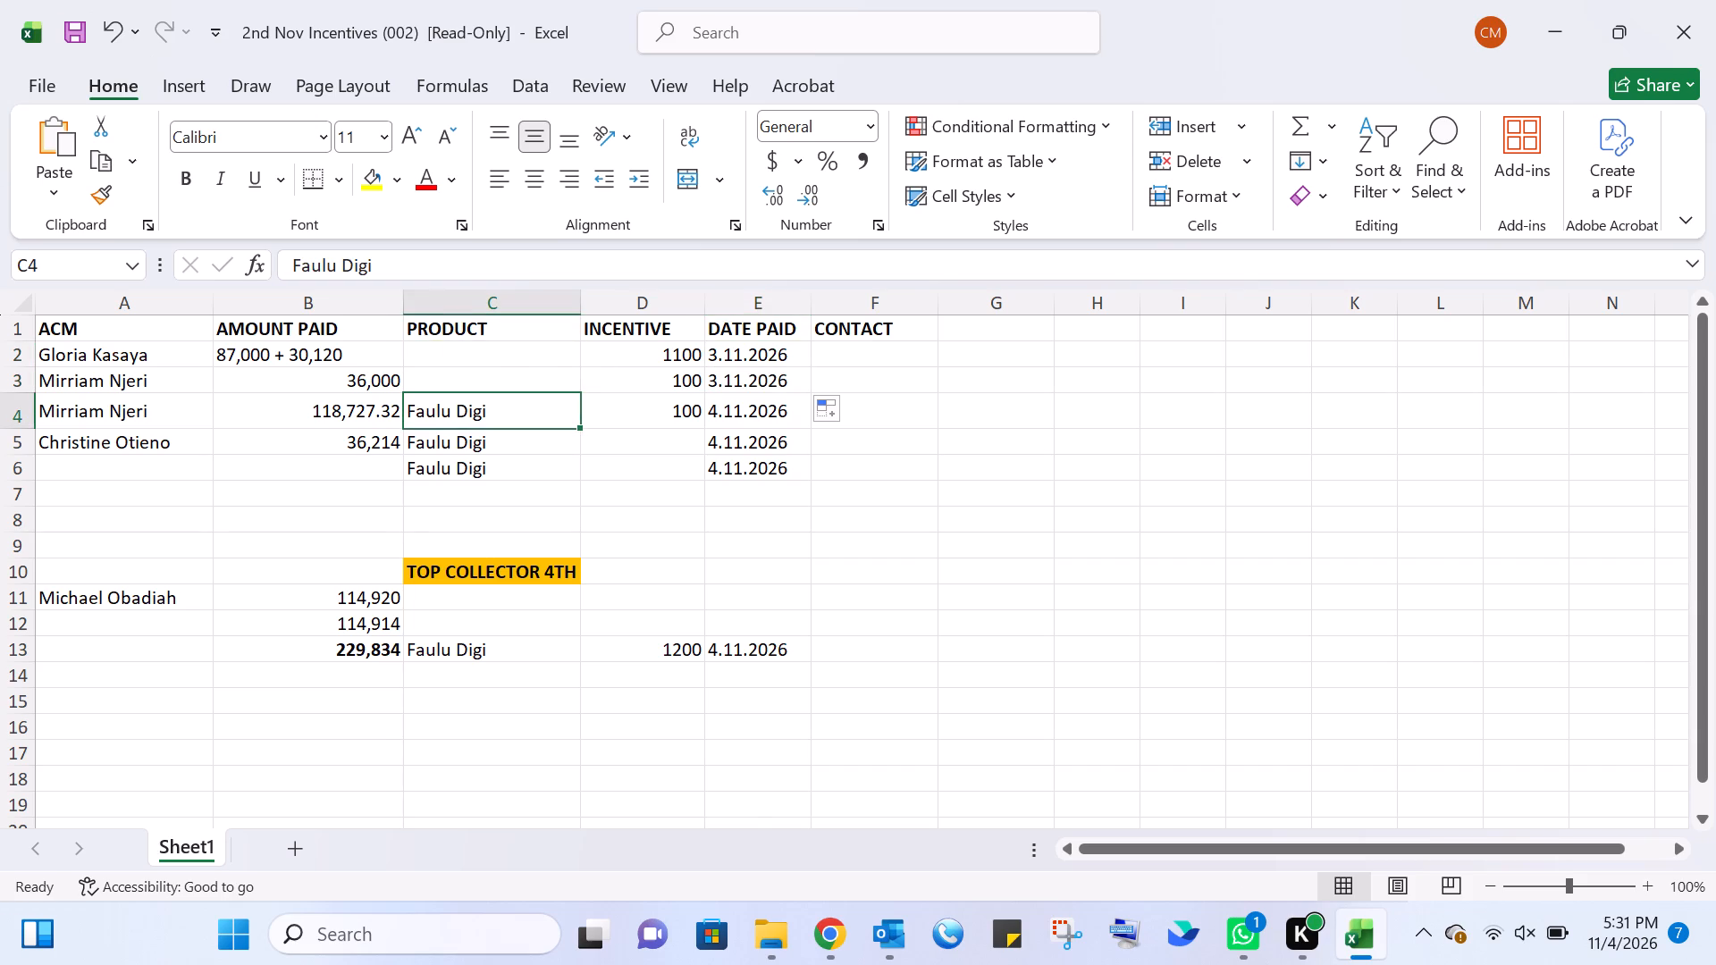
left_click(499, 216)
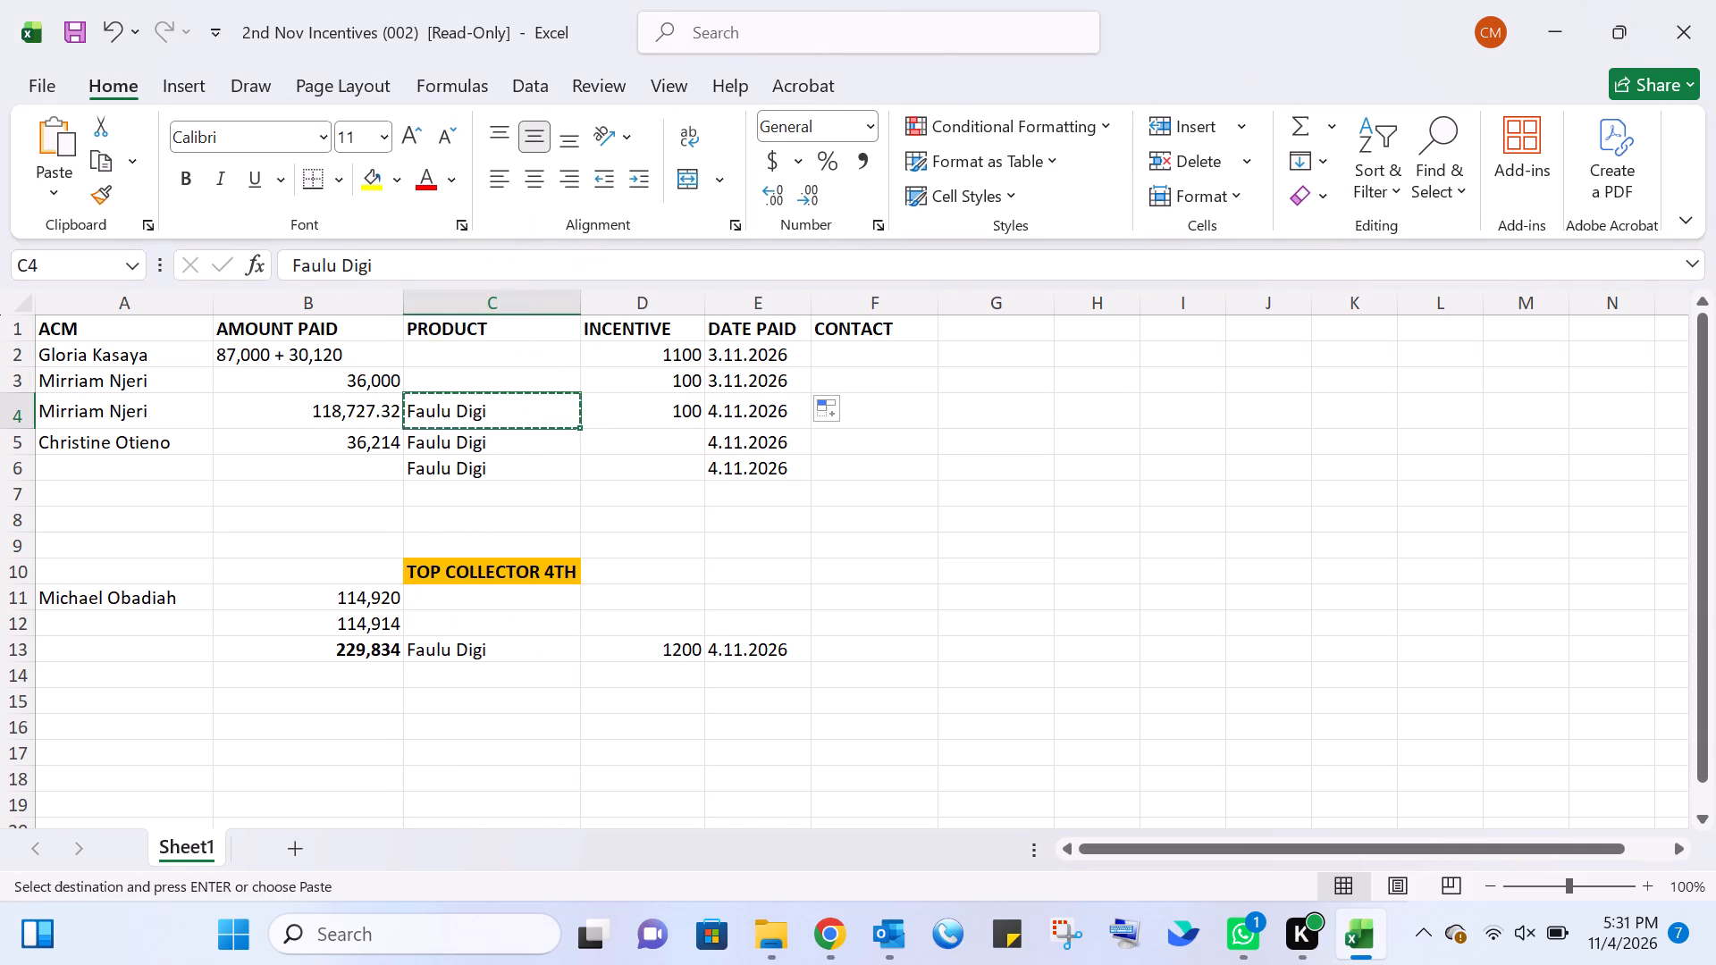
left_click(497, 344)
right_click(499, 347)
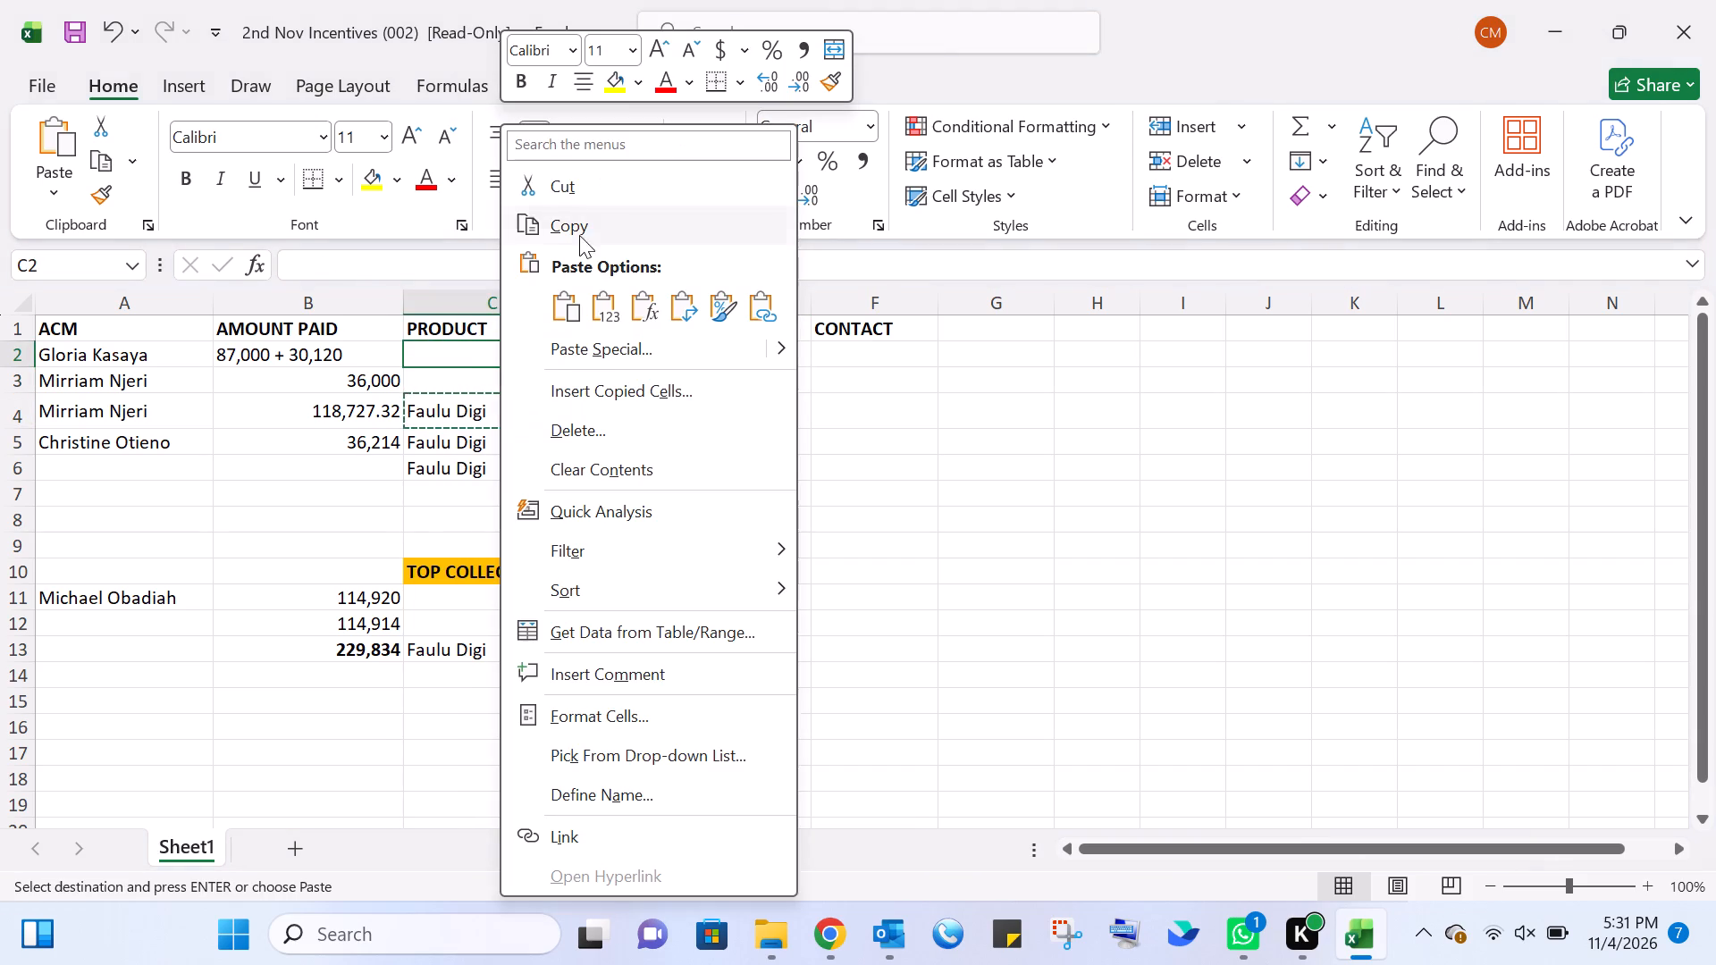
left_click(604, 298)
left_click(541, 349)
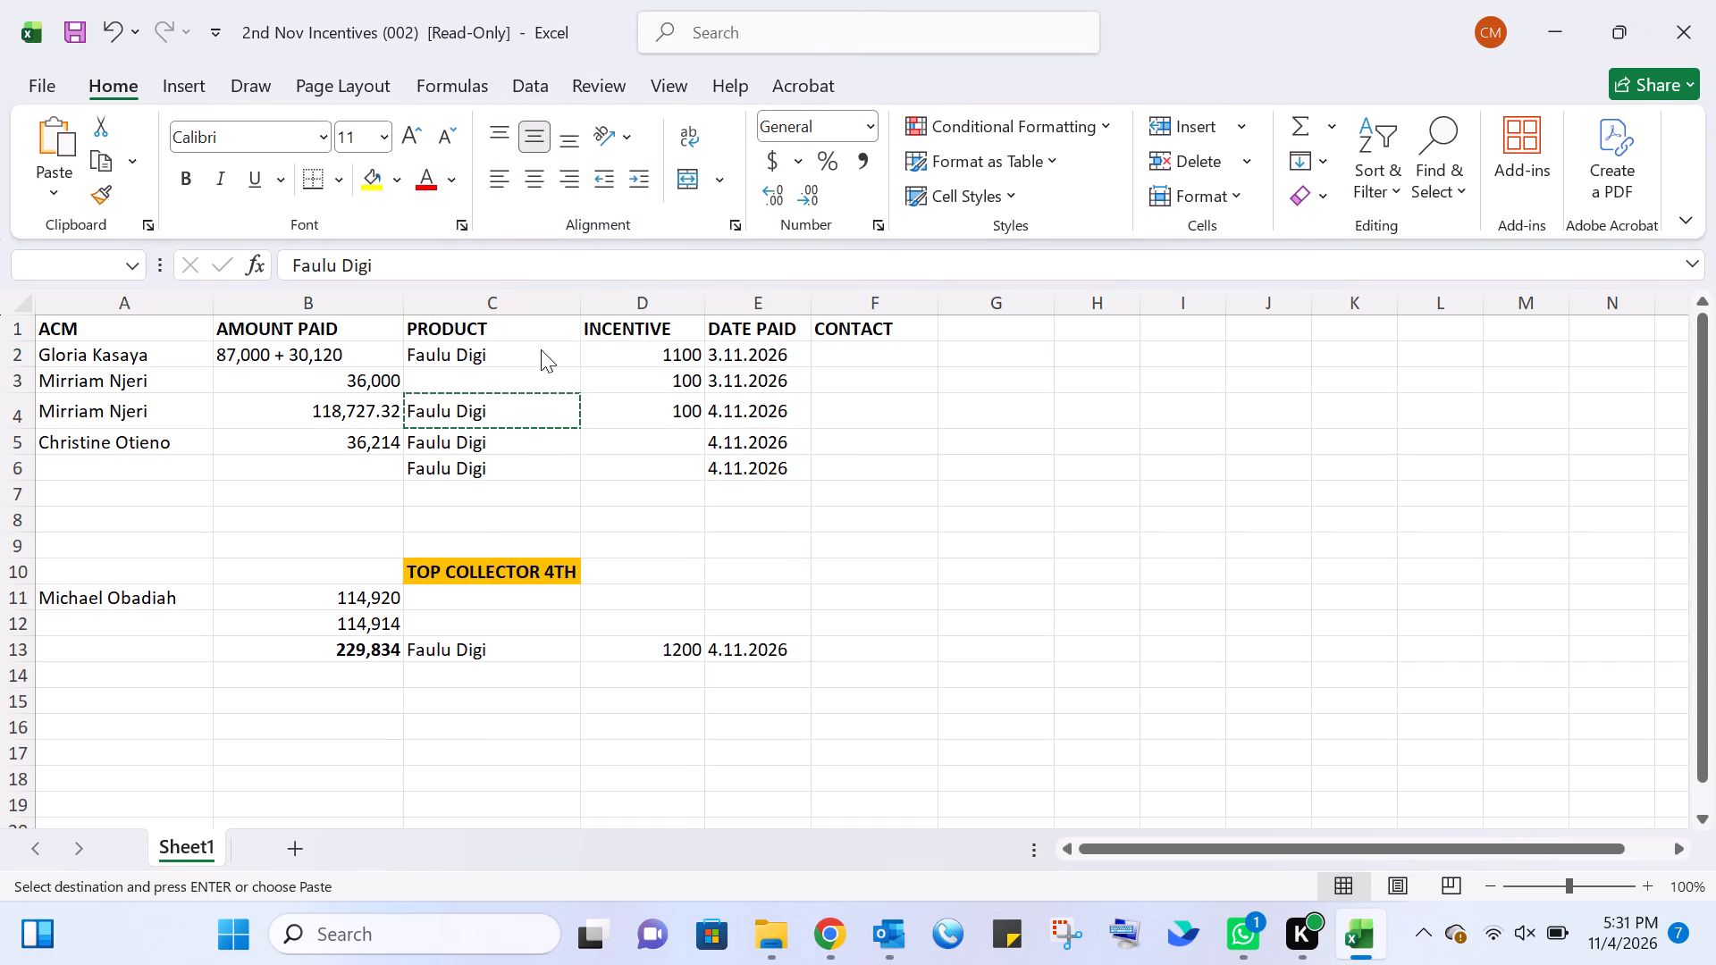
left_click(560, 340)
left_click(562, 352)
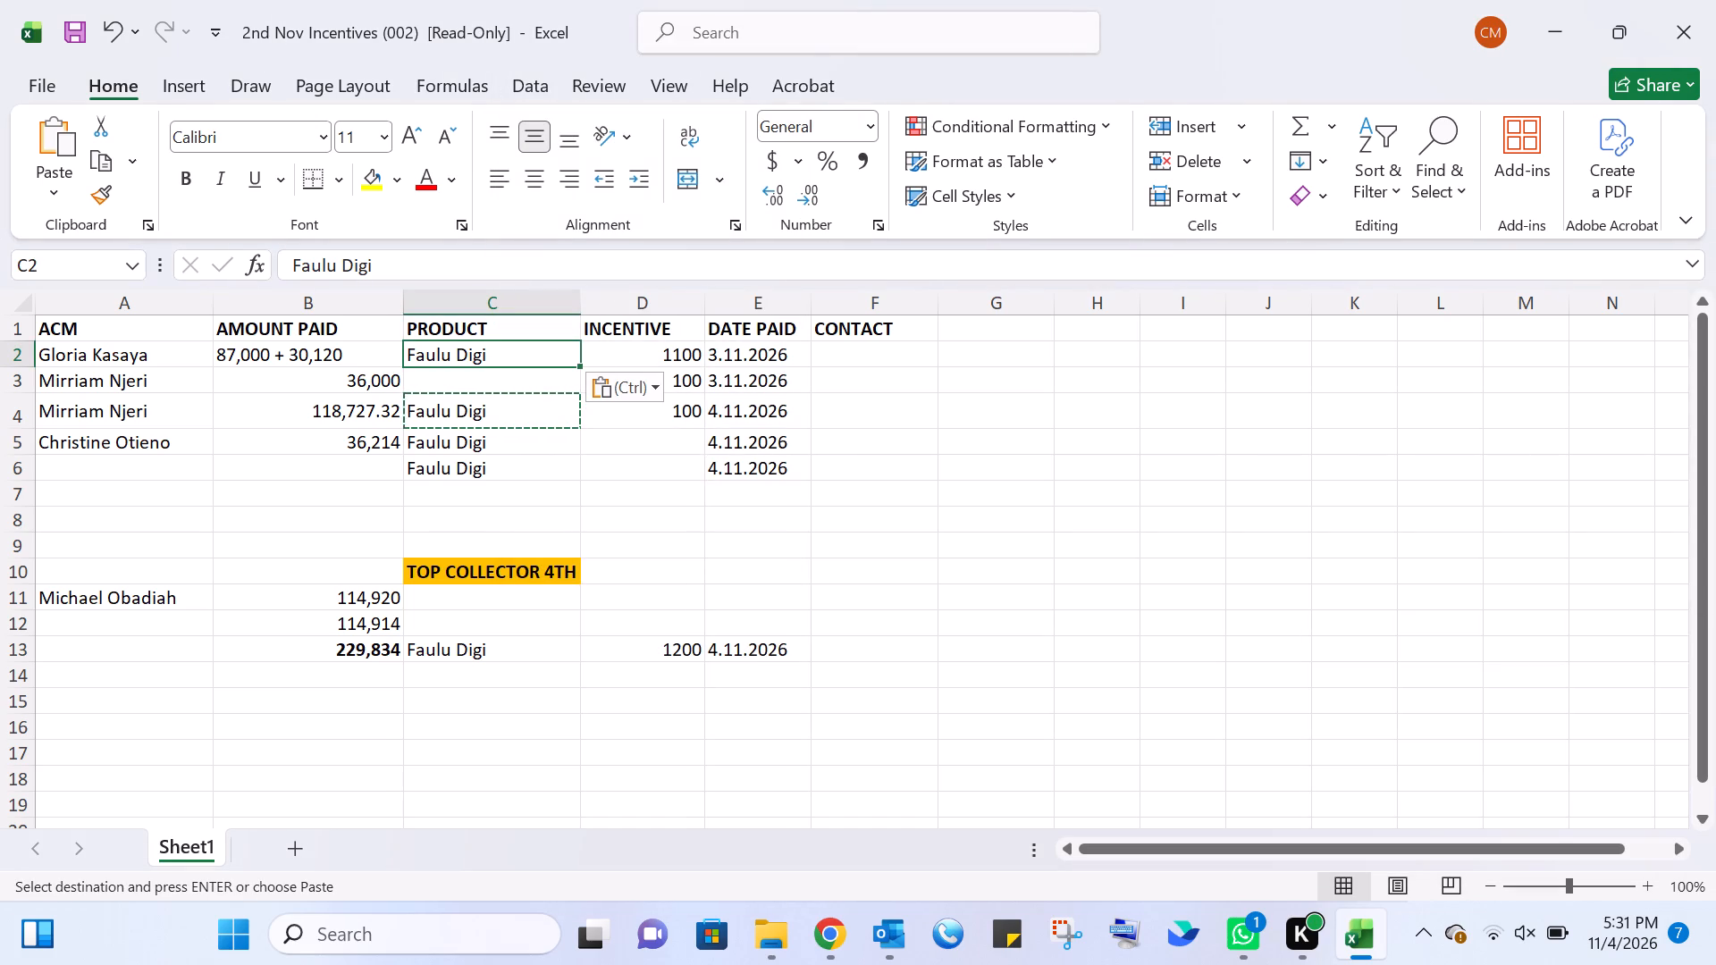
left_click_drag(578, 364, 581, 382)
Enter an incentive of 100 in cell D5 for the ACM in row 5.
left_click(596, 458)
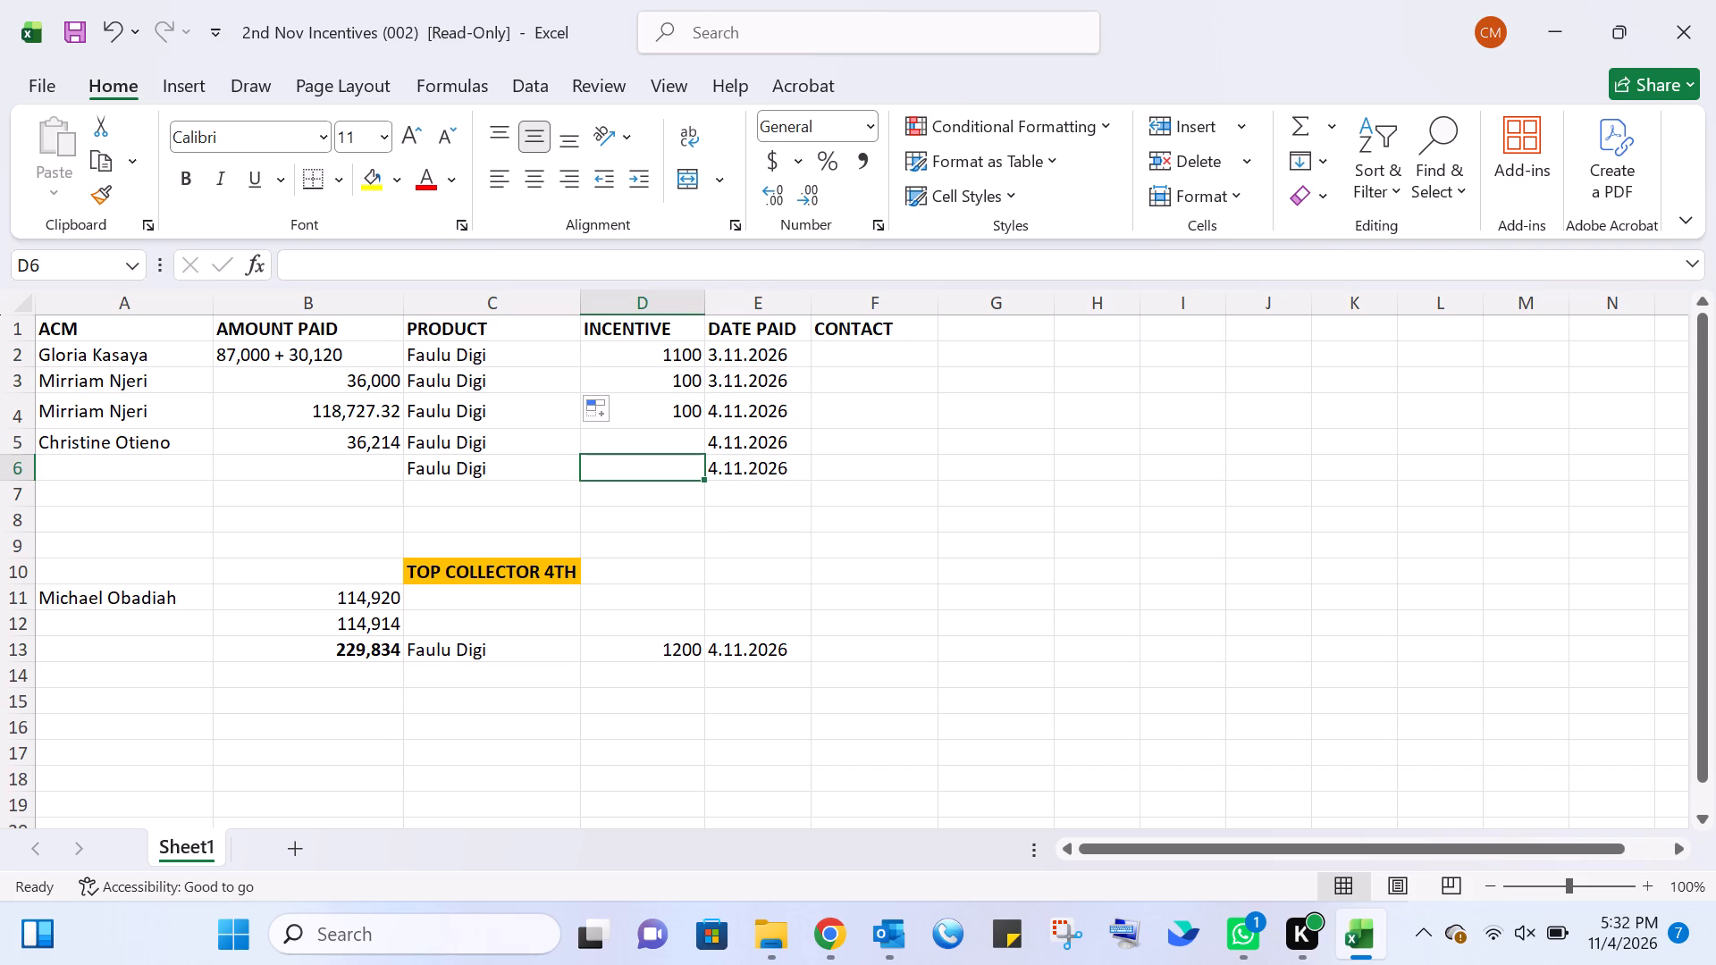
left_click(656, 445)
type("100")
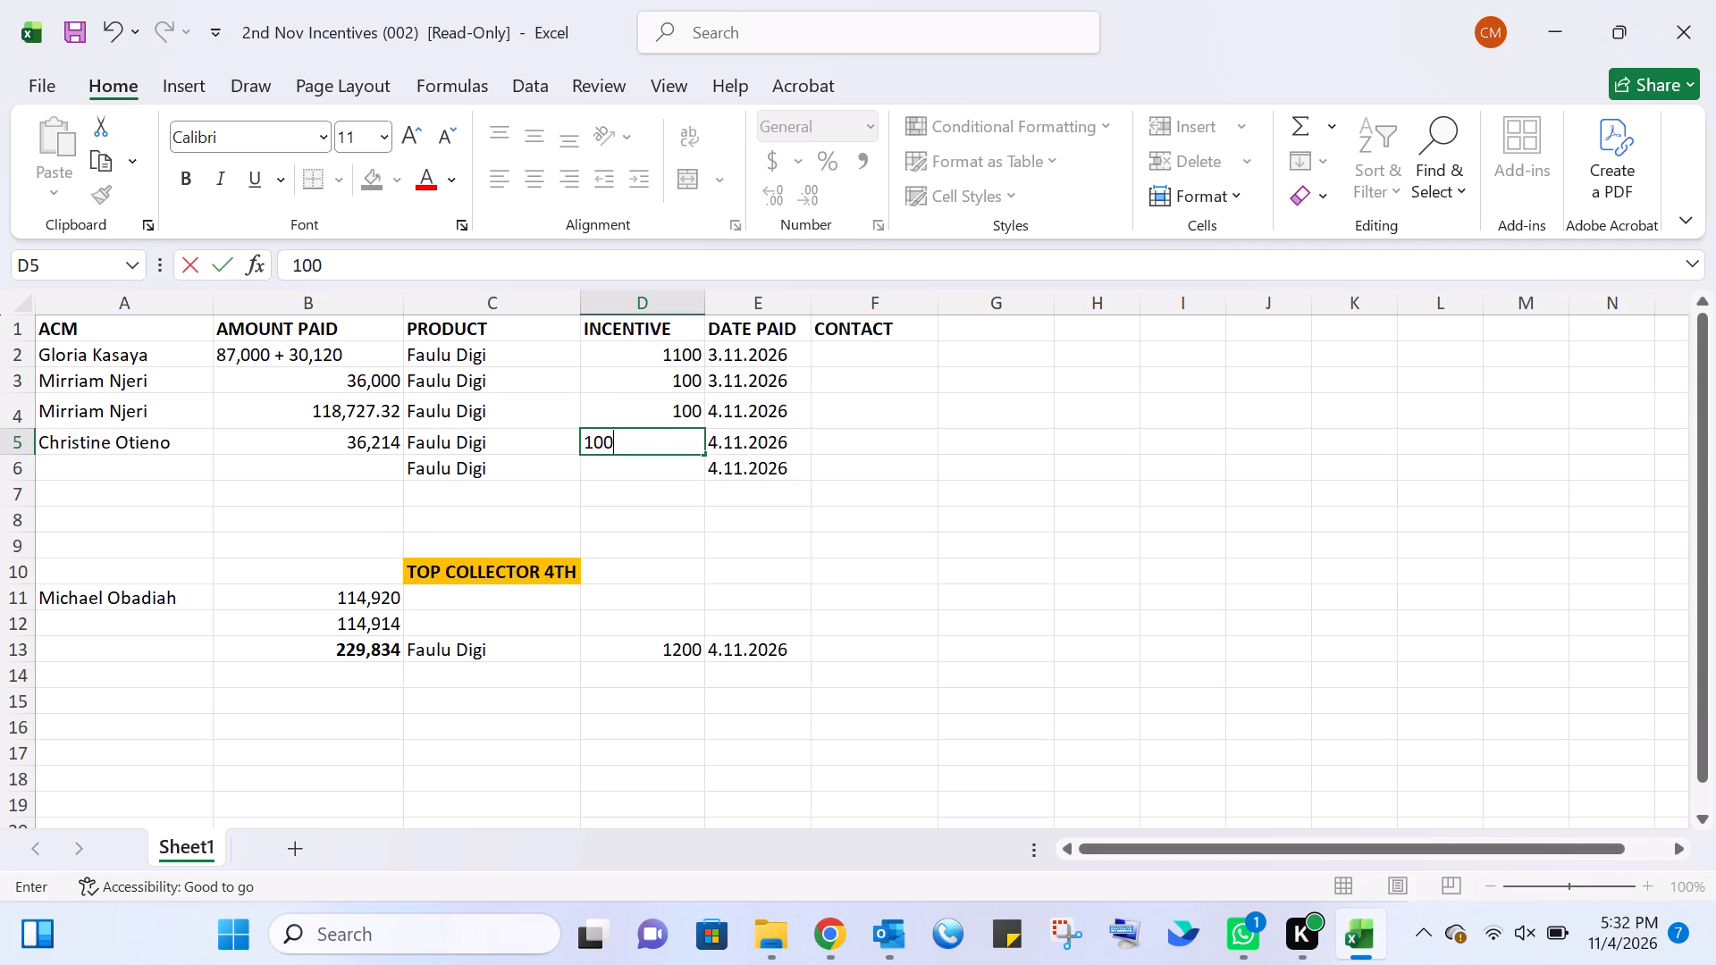
Clear the leftover product in C6 and the leftover date in E6 from the row without an ACM.
left_click(467, 475)
key("BackSpace")
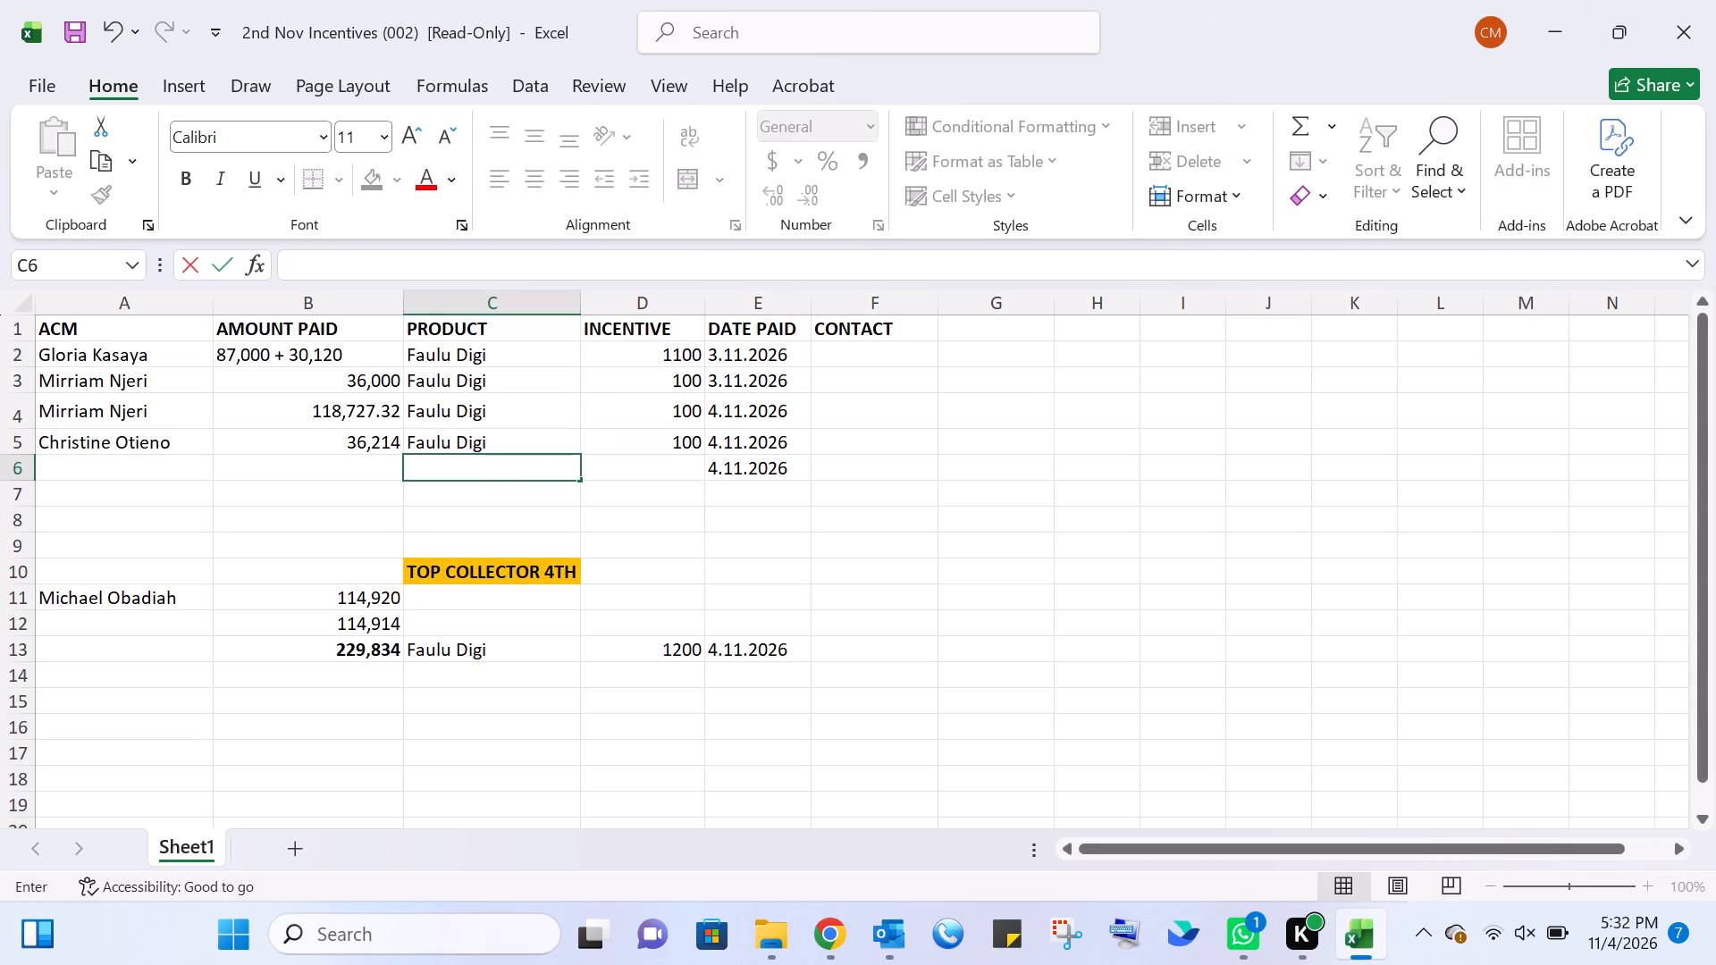
left_click(646, 764)
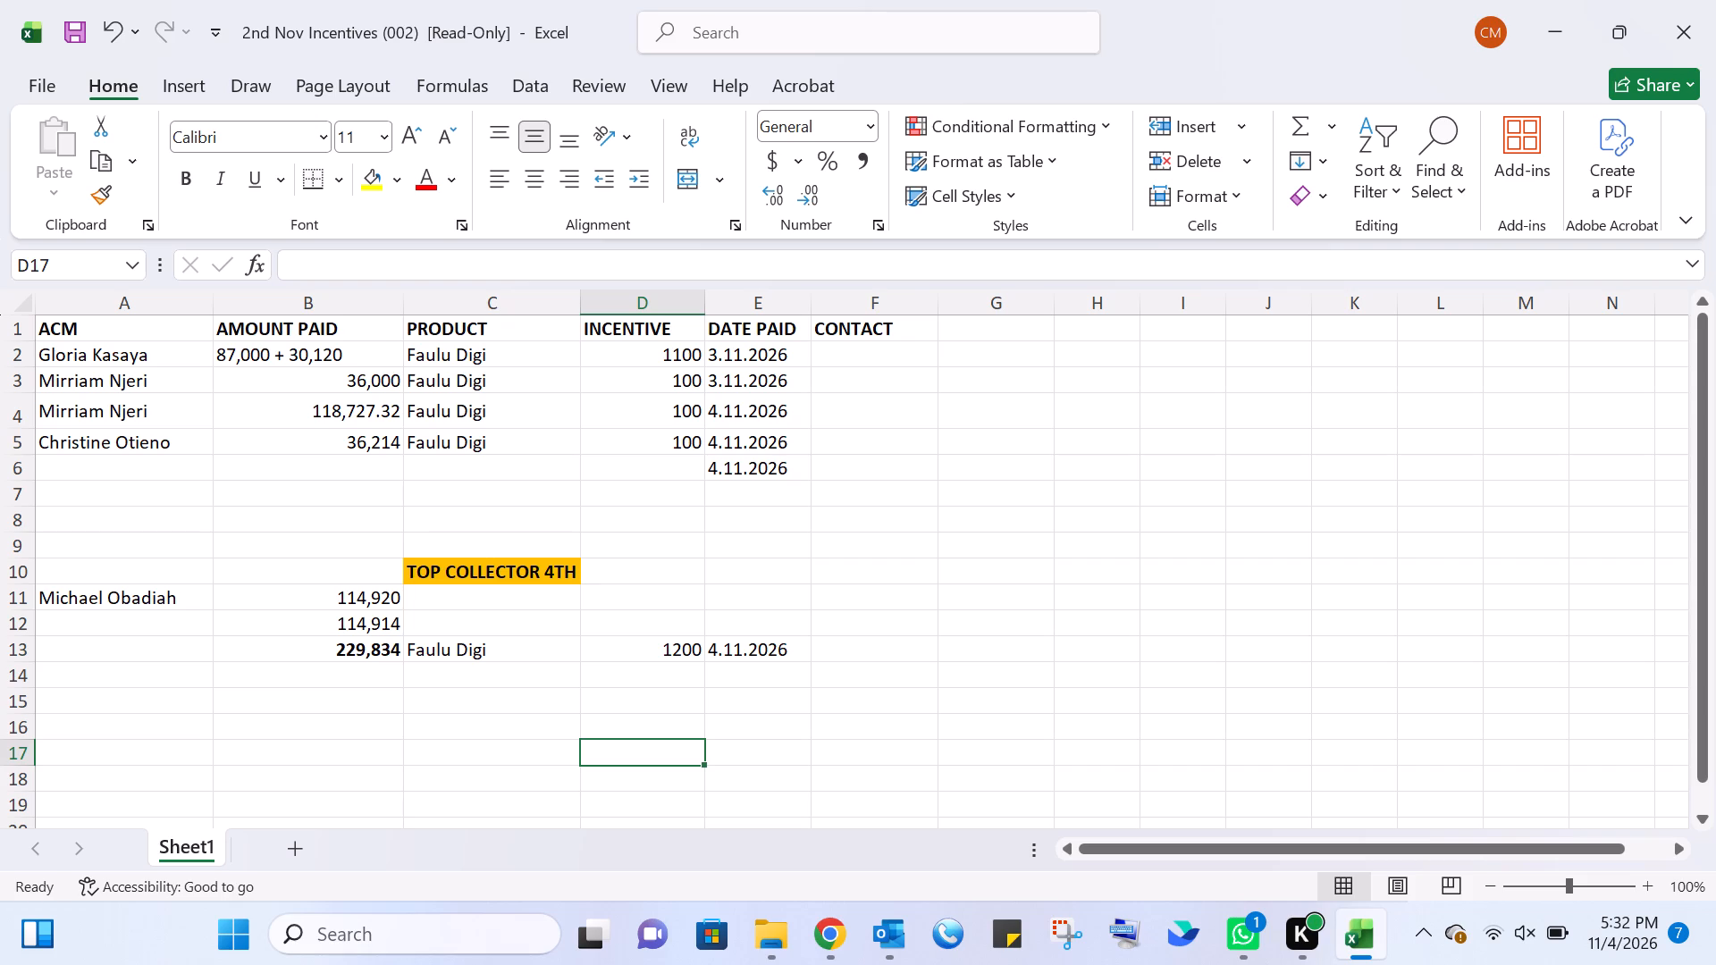
left_click(754, 472)
key("BackSpace")
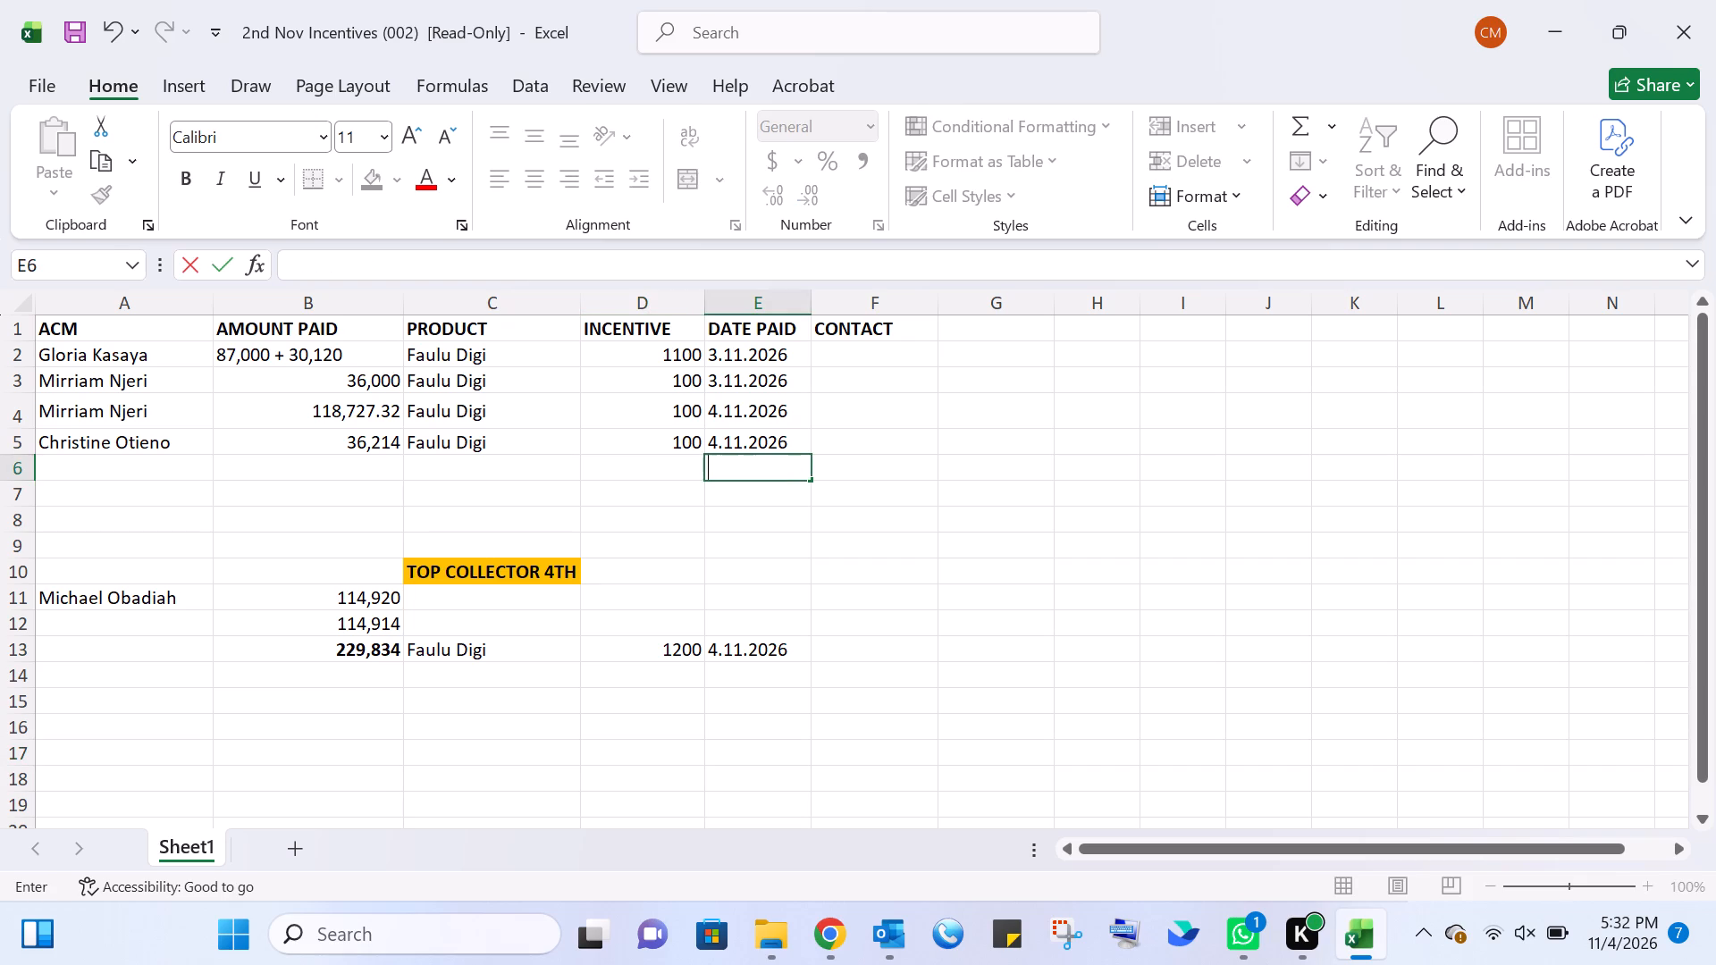
Start saving the workbook as a separate file in the Documents folder, removing "Copy of" from the proposed file name.
left_click(29, 82)
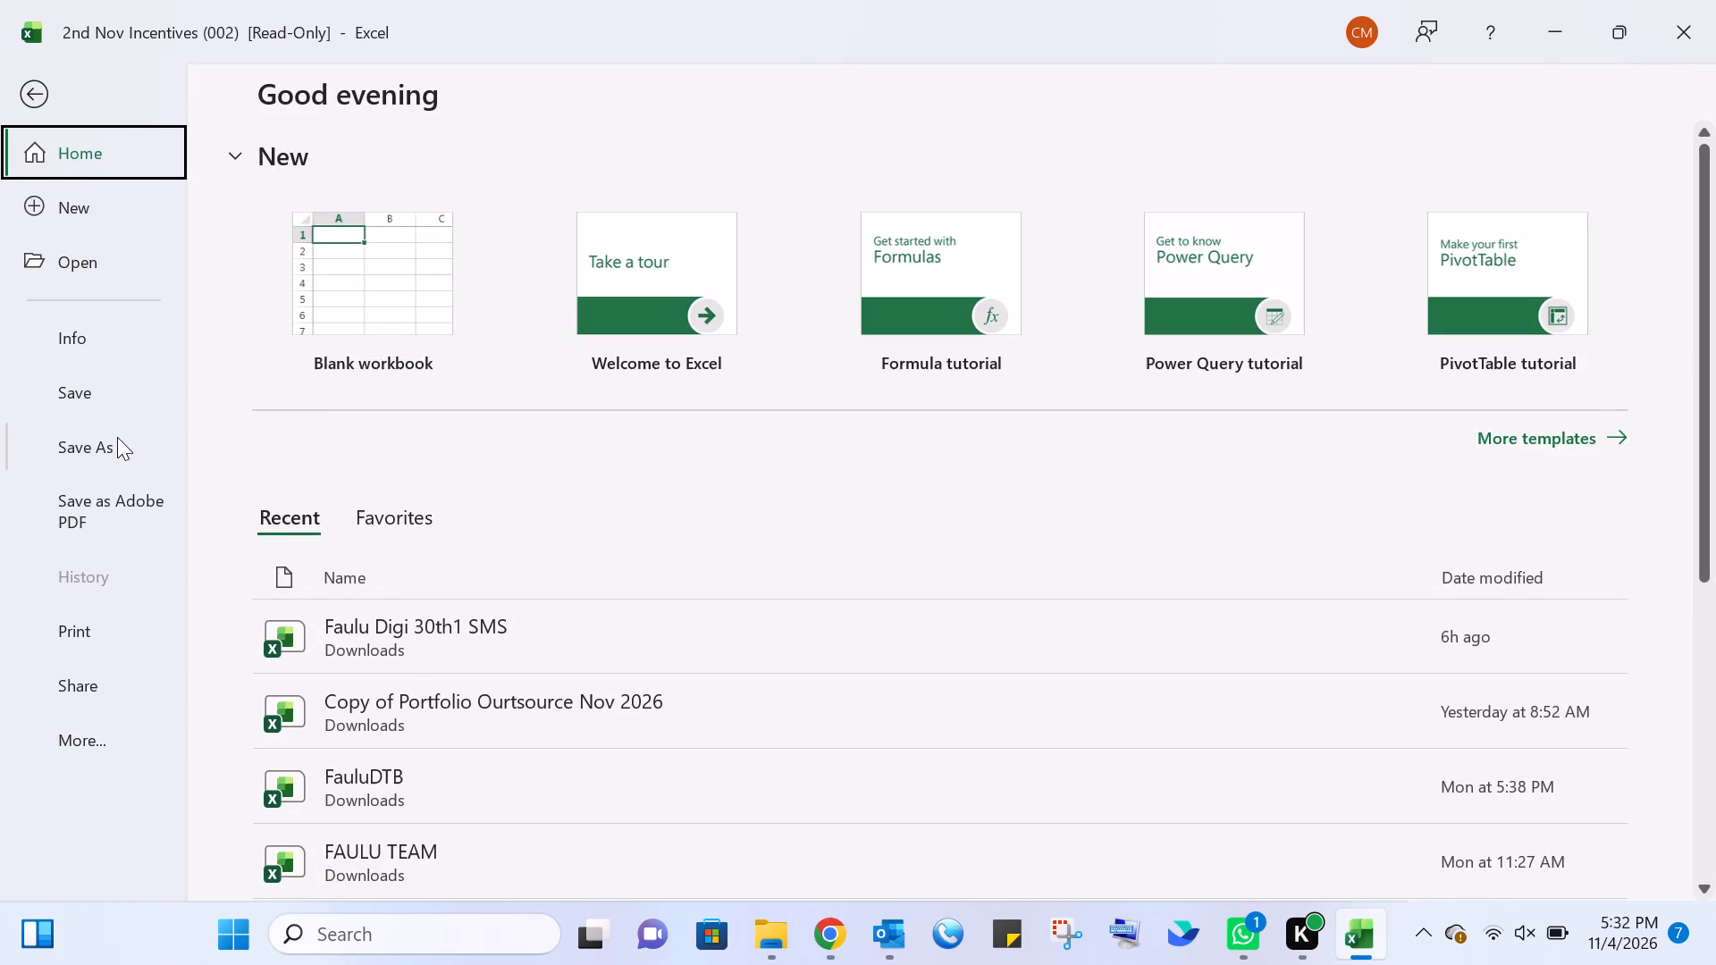
left_click(115, 439)
left_click(381, 648)
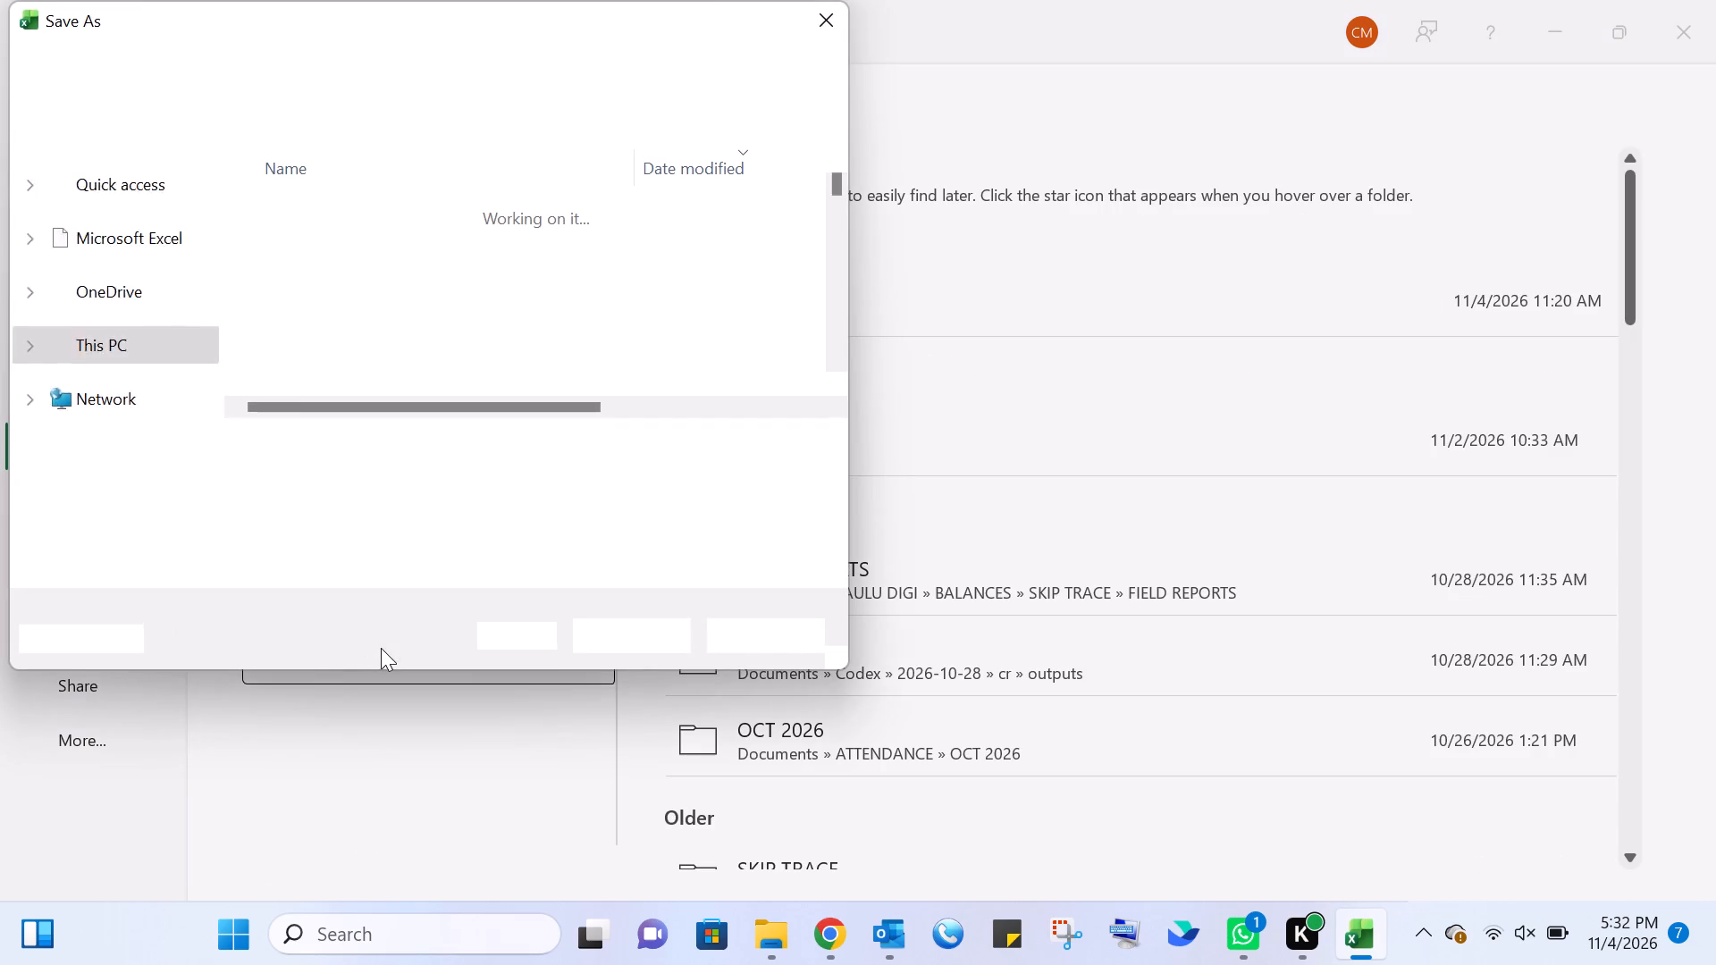
left_click(271, 448)
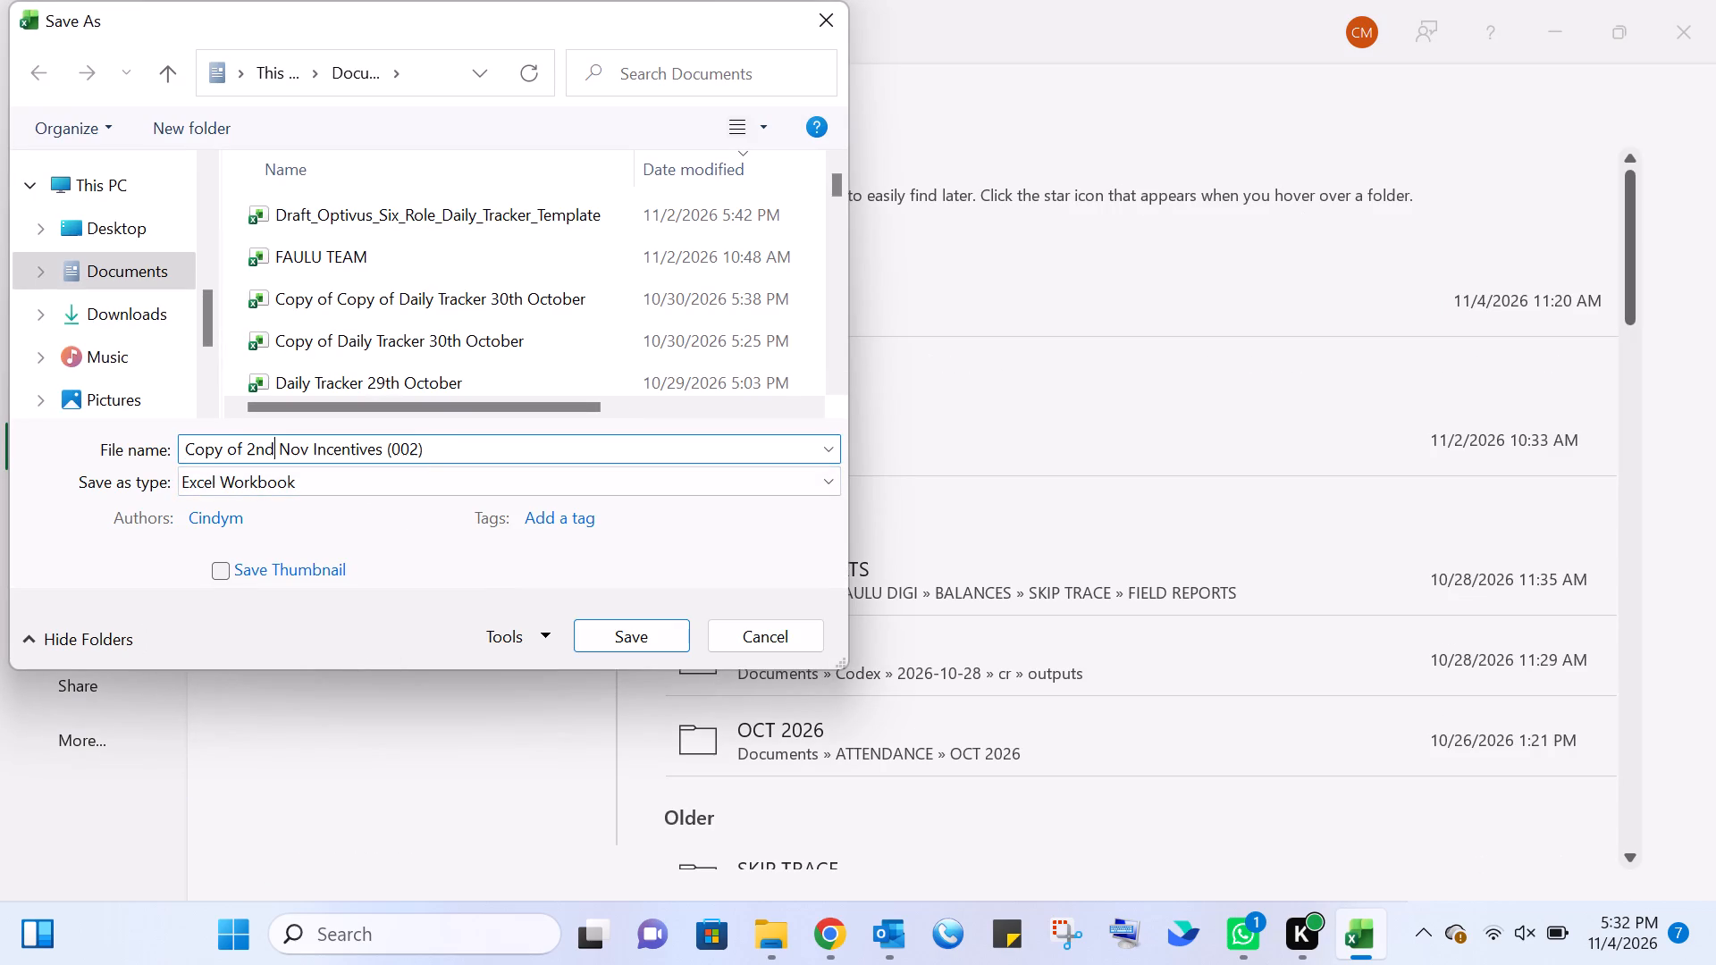
left_click(273, 449)
left_click_drag(241, 449, 187, 451)
key("BackSpace")
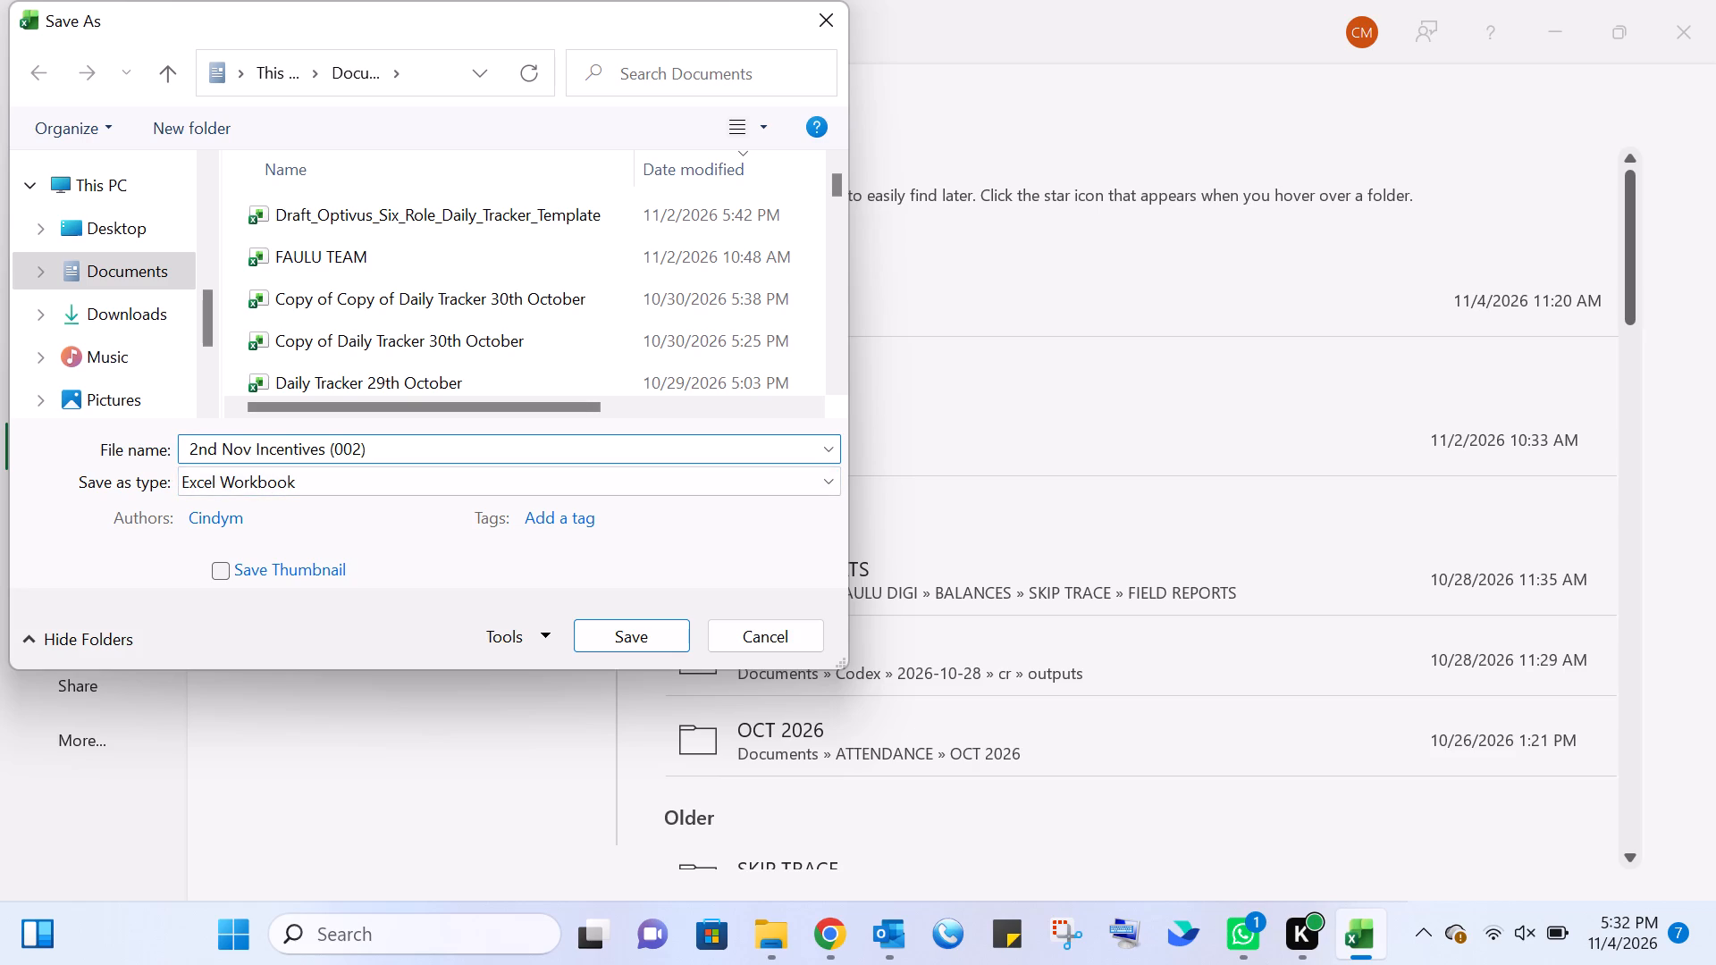
Rename the file as 4TH Nov Incentives, without the (002) suffix, and save it as an Excel Workbook in the Downloads folder.
left_click_drag(215, 449, 193, 448)
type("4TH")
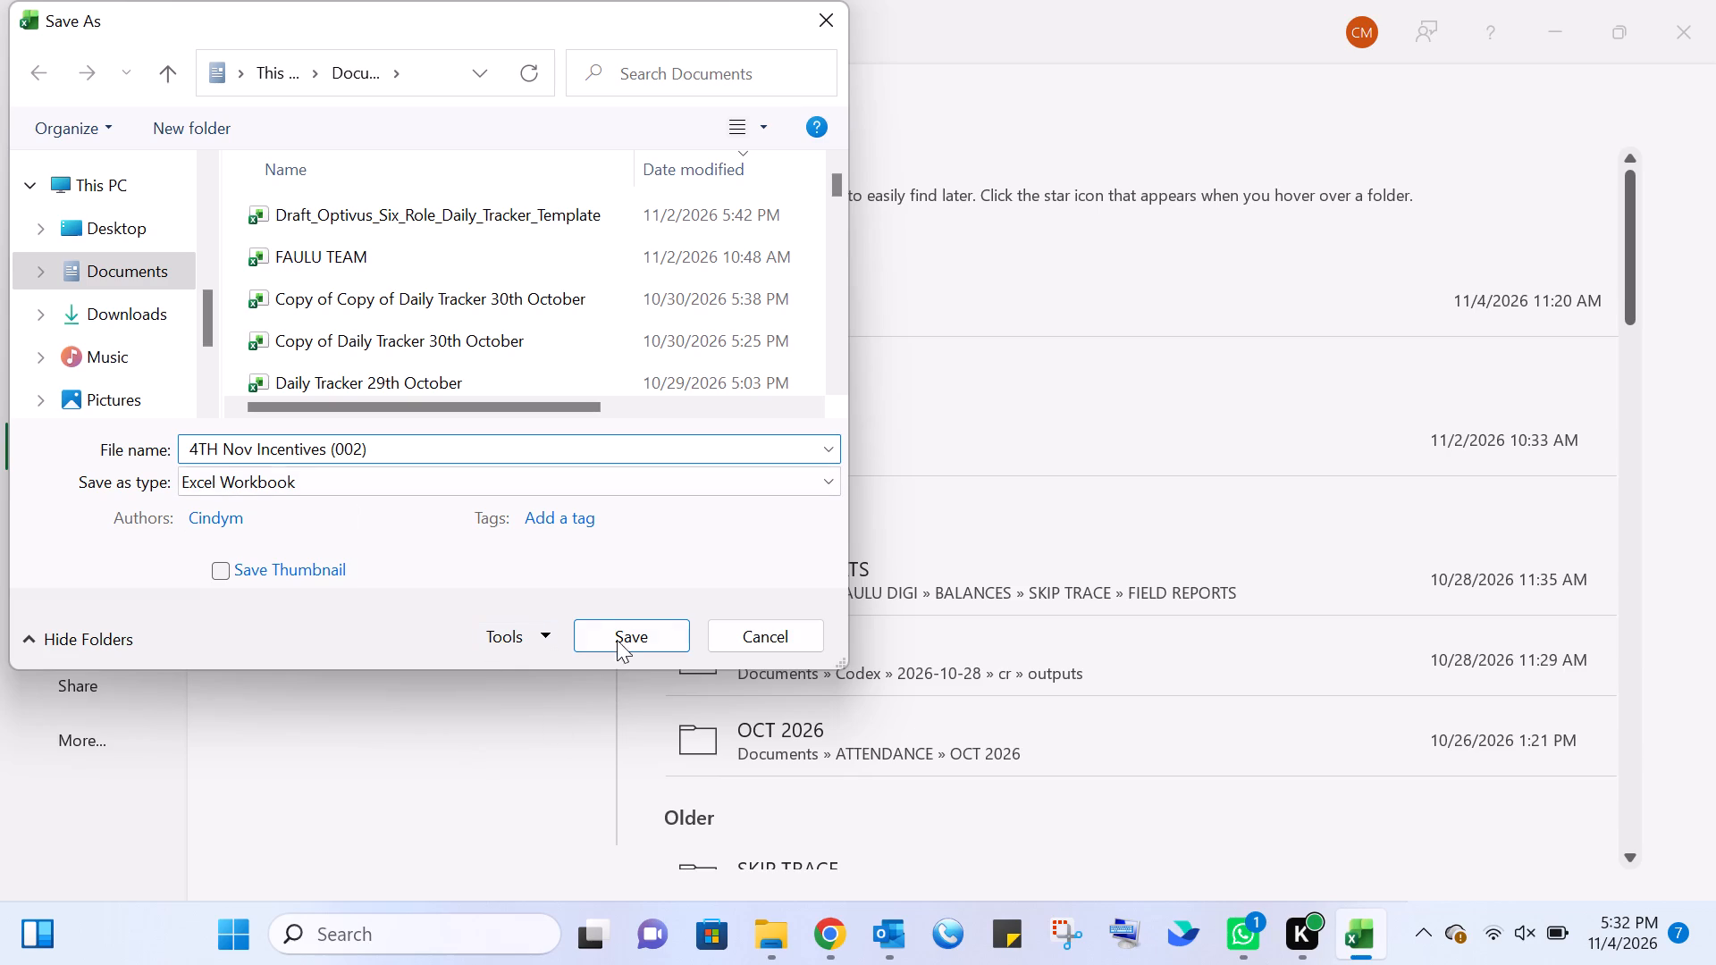
left_click(402, 450)
key("BackSpace")
key("BackSpace")
key("BackSpace")
key("BackSpace")
key("BackSpace")
left_click(147, 322)
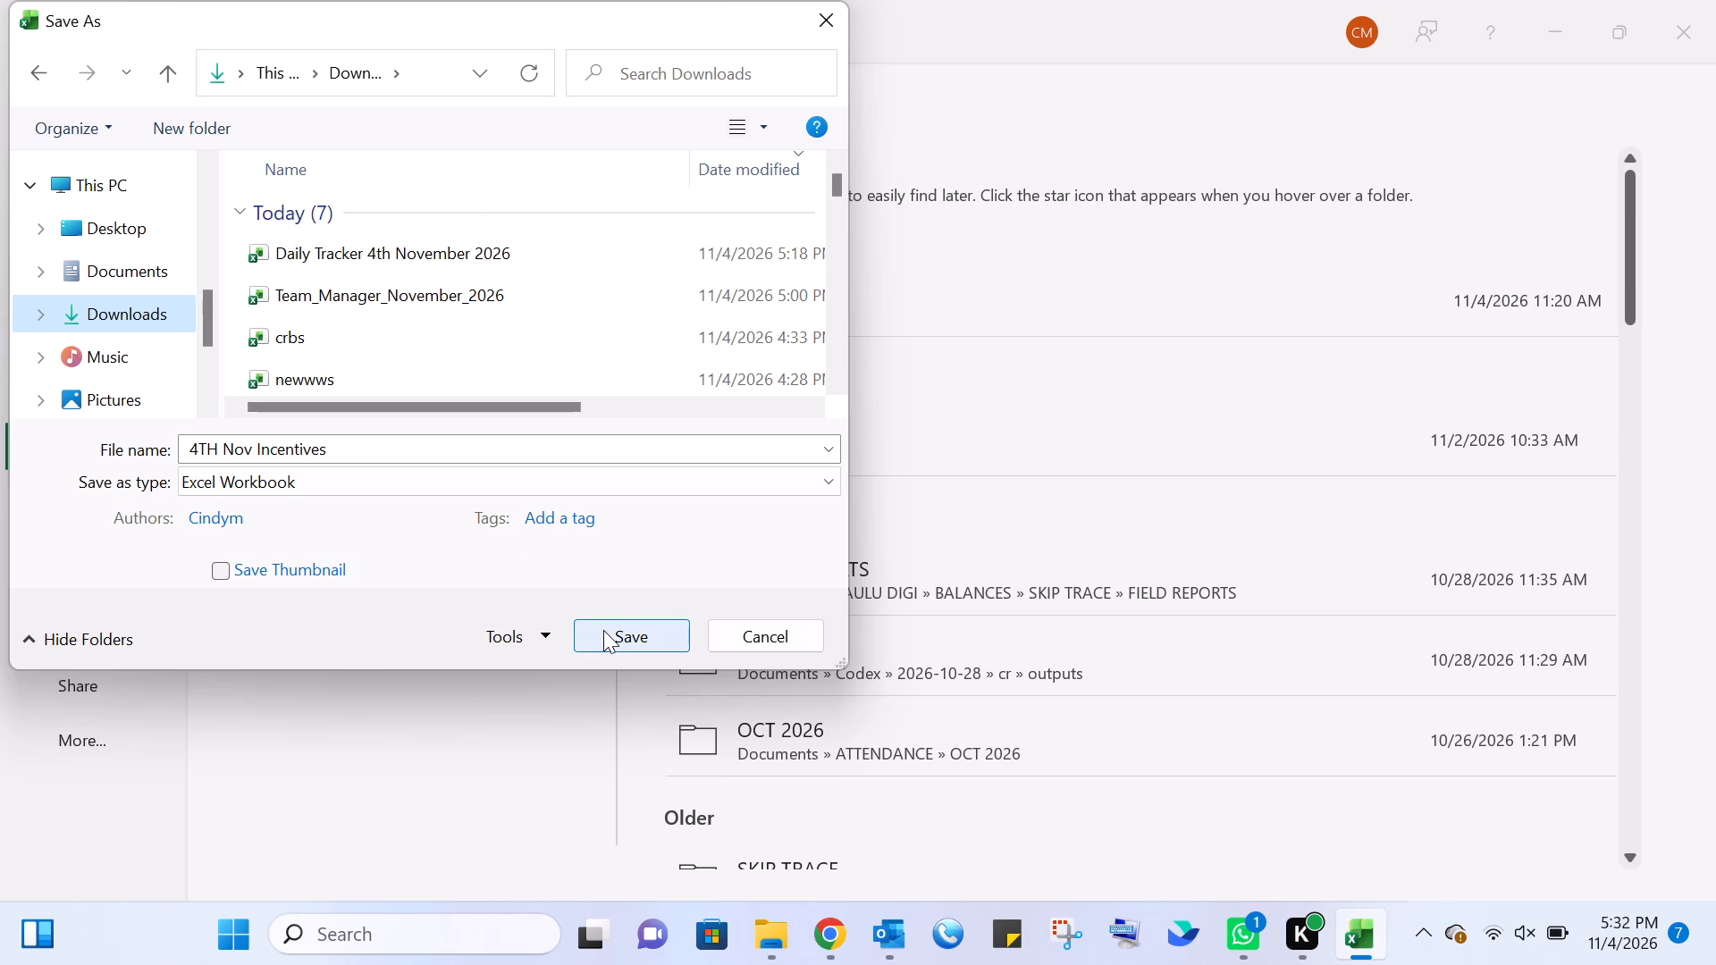
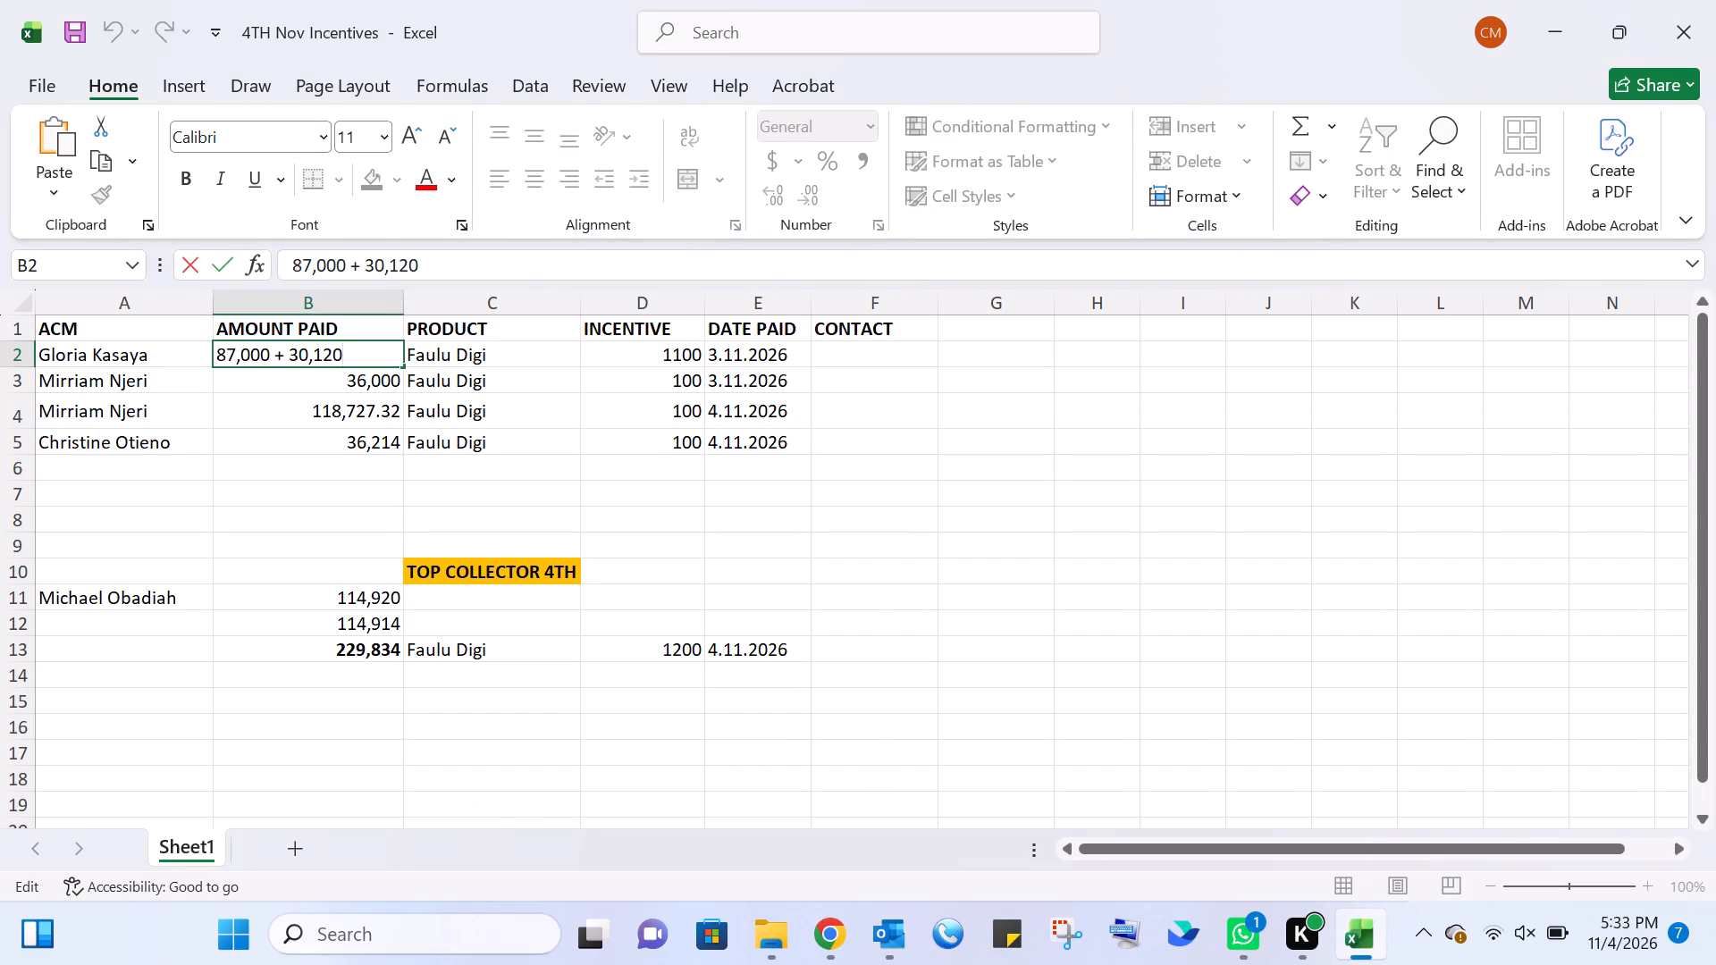
Append a further + 30,000 to the amount paid in cell B2, after 87,000 + 30,120.
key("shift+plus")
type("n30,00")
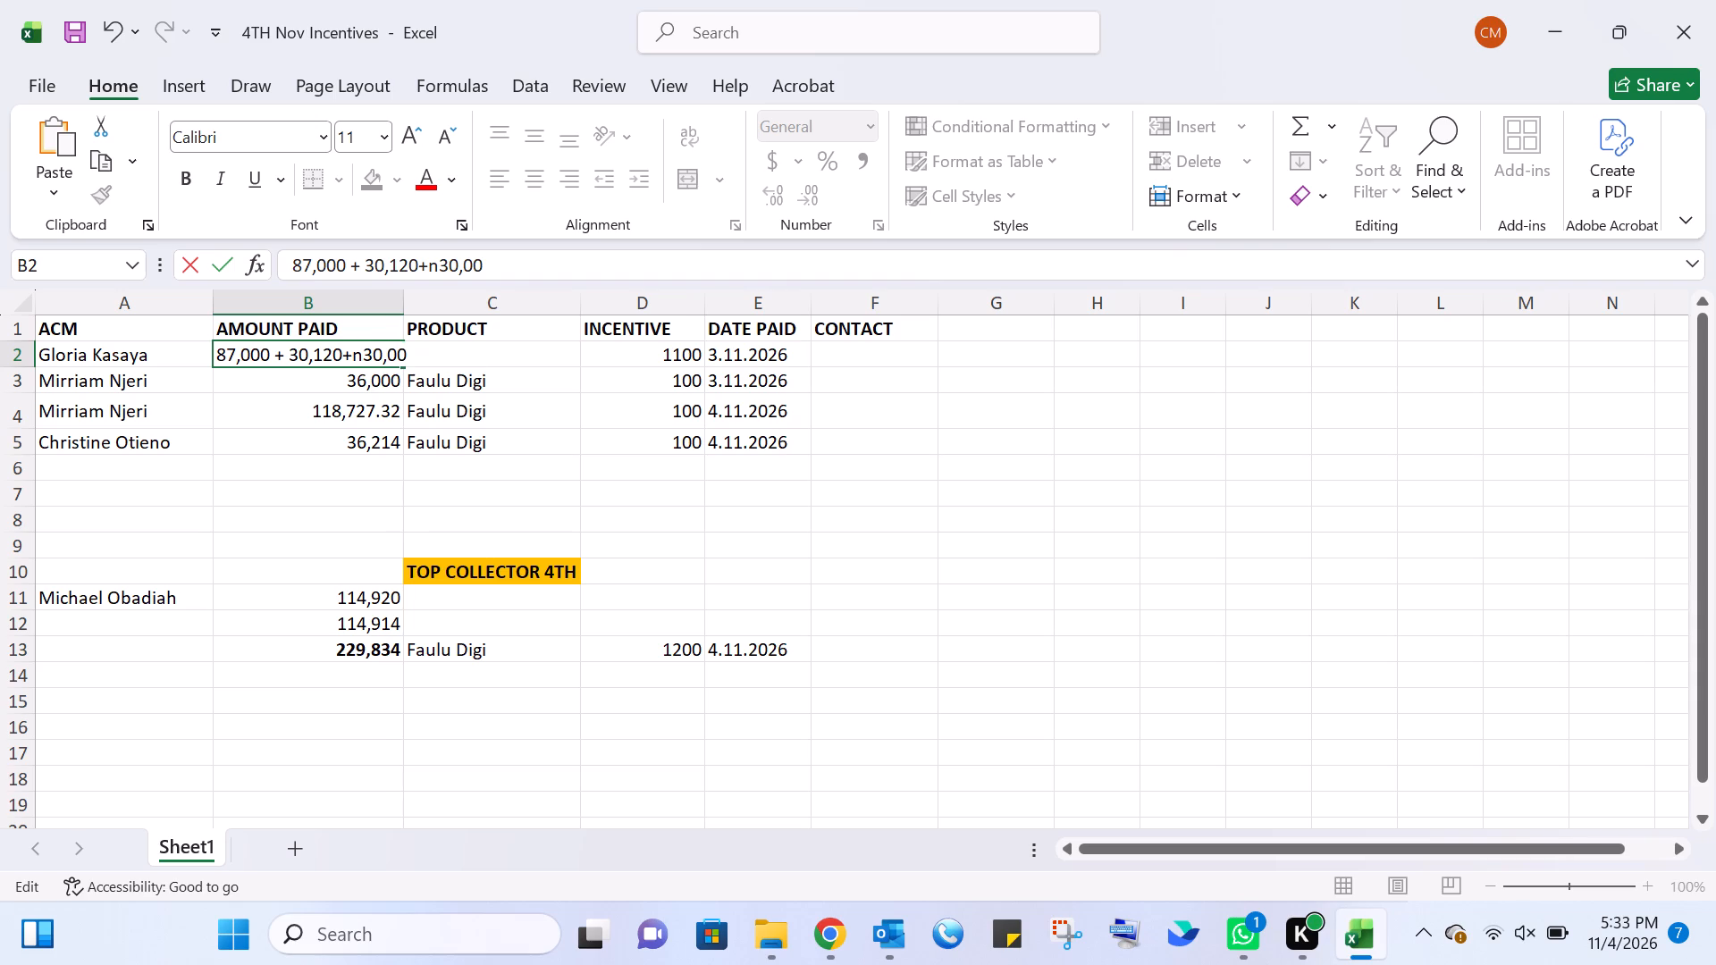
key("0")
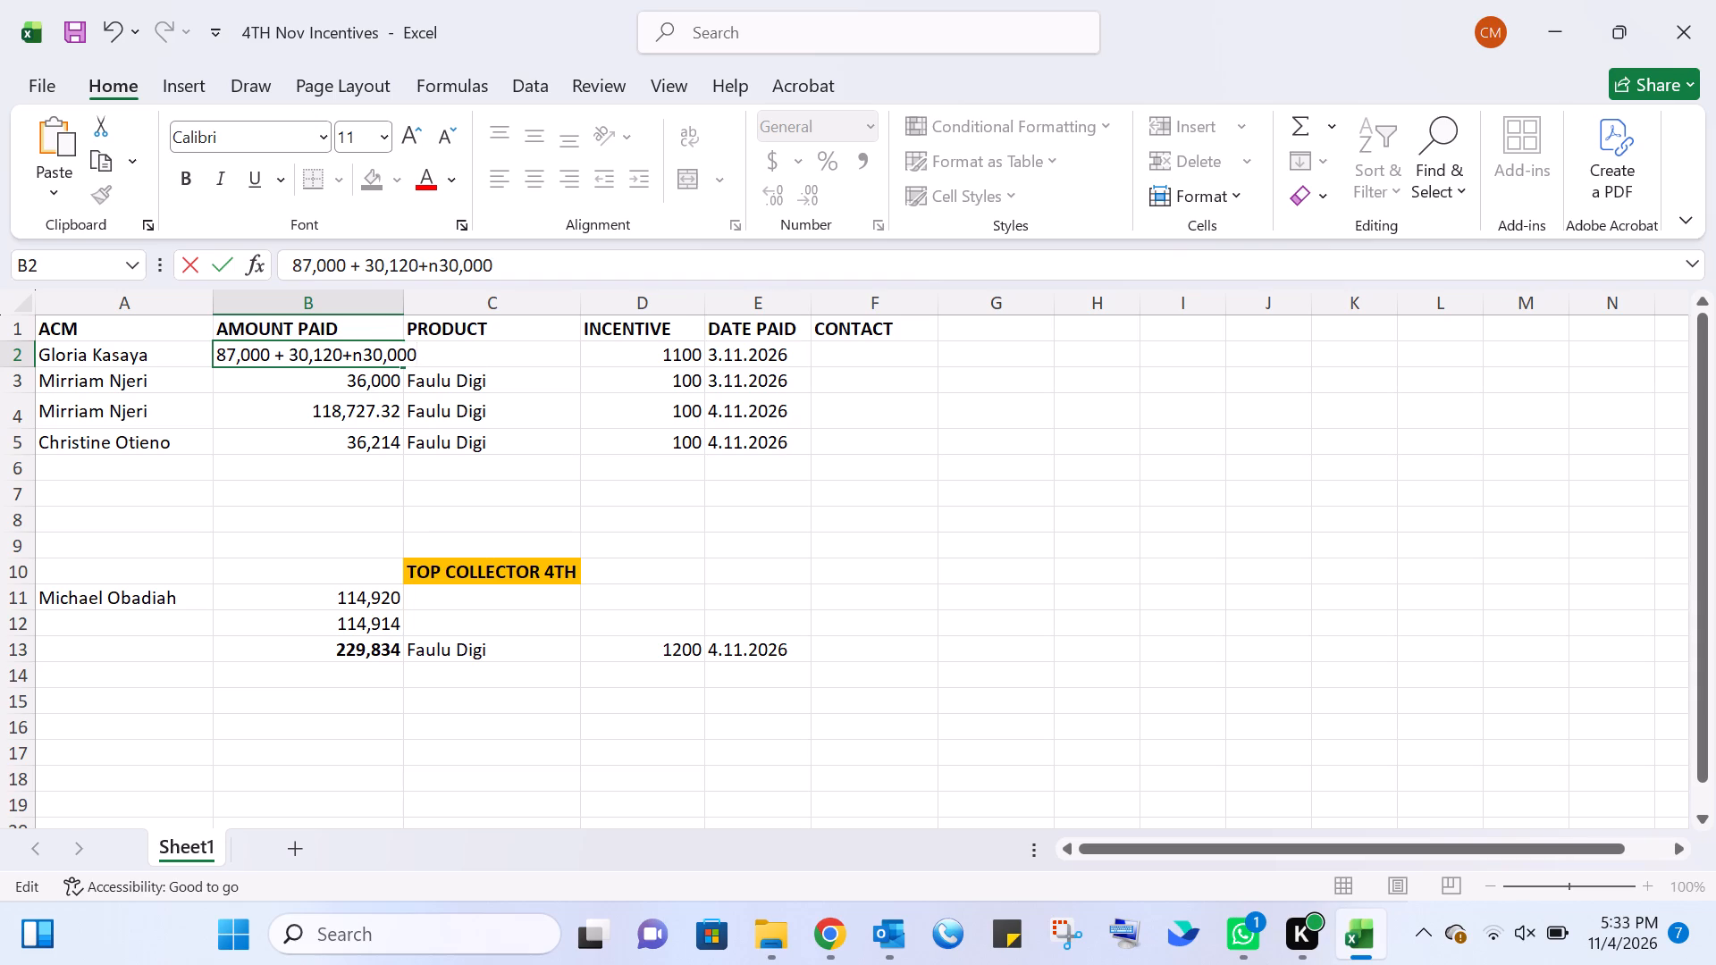
Correct the amounts in cell B2 to read 87,000 + 30,120 +30,000, removing the stray letter.
left_click(321, 474)
left_click(359, 352)
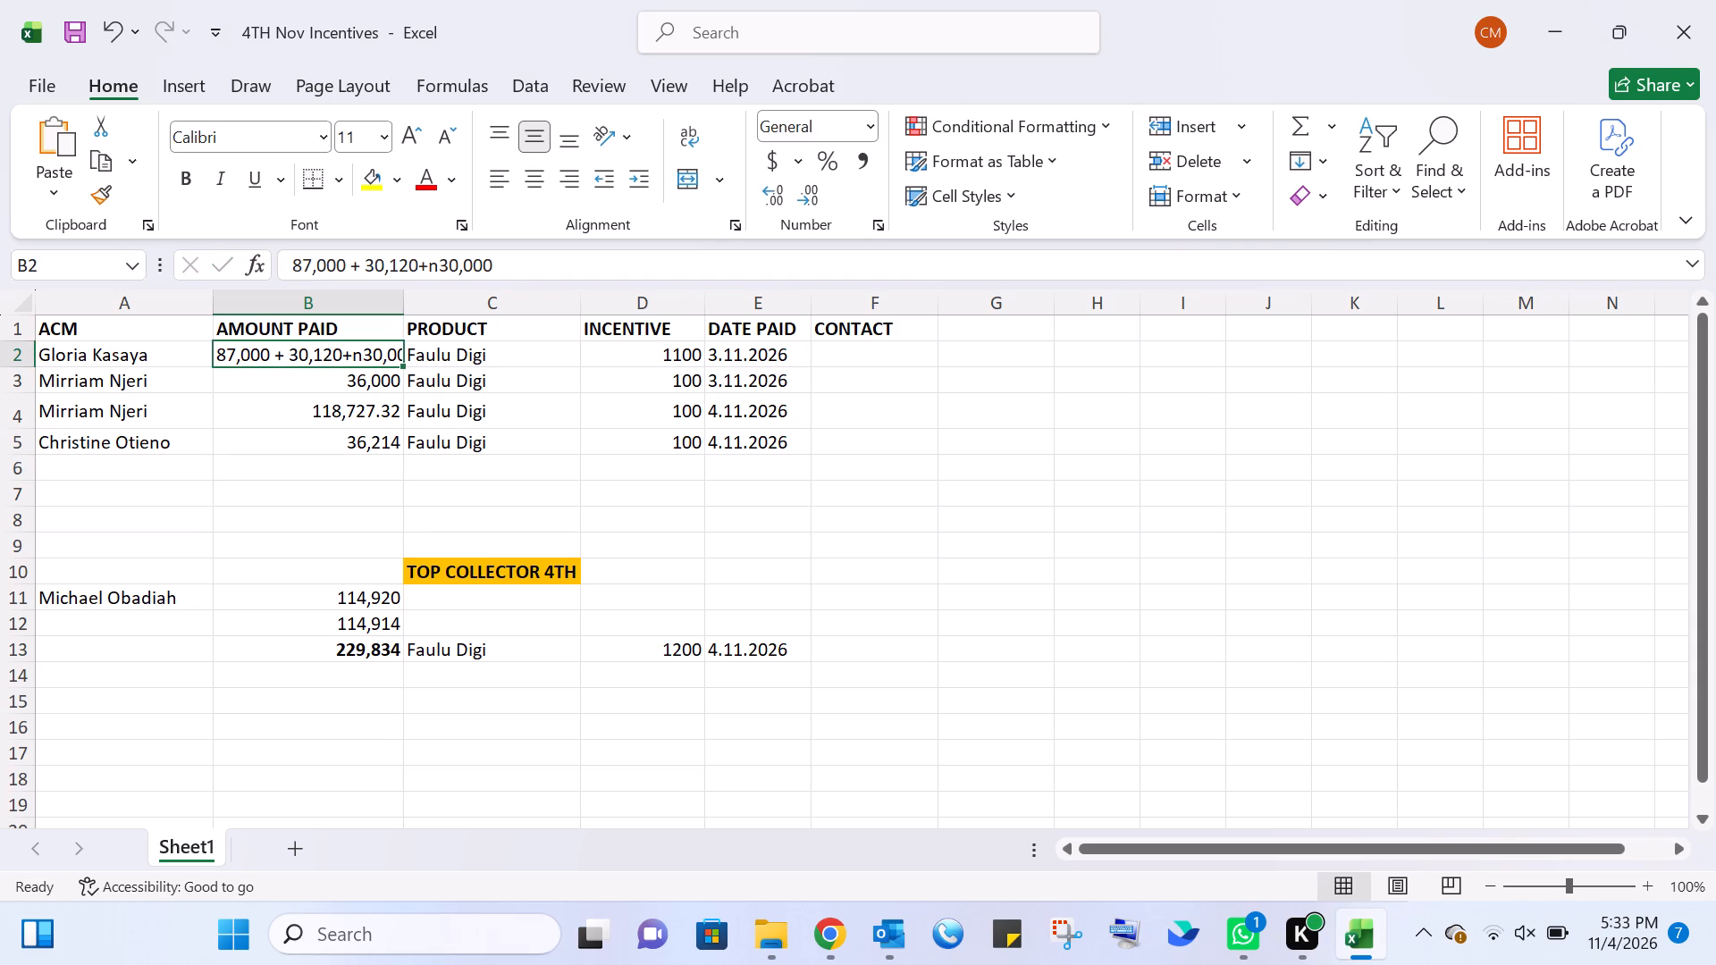
left_click(437, 266)
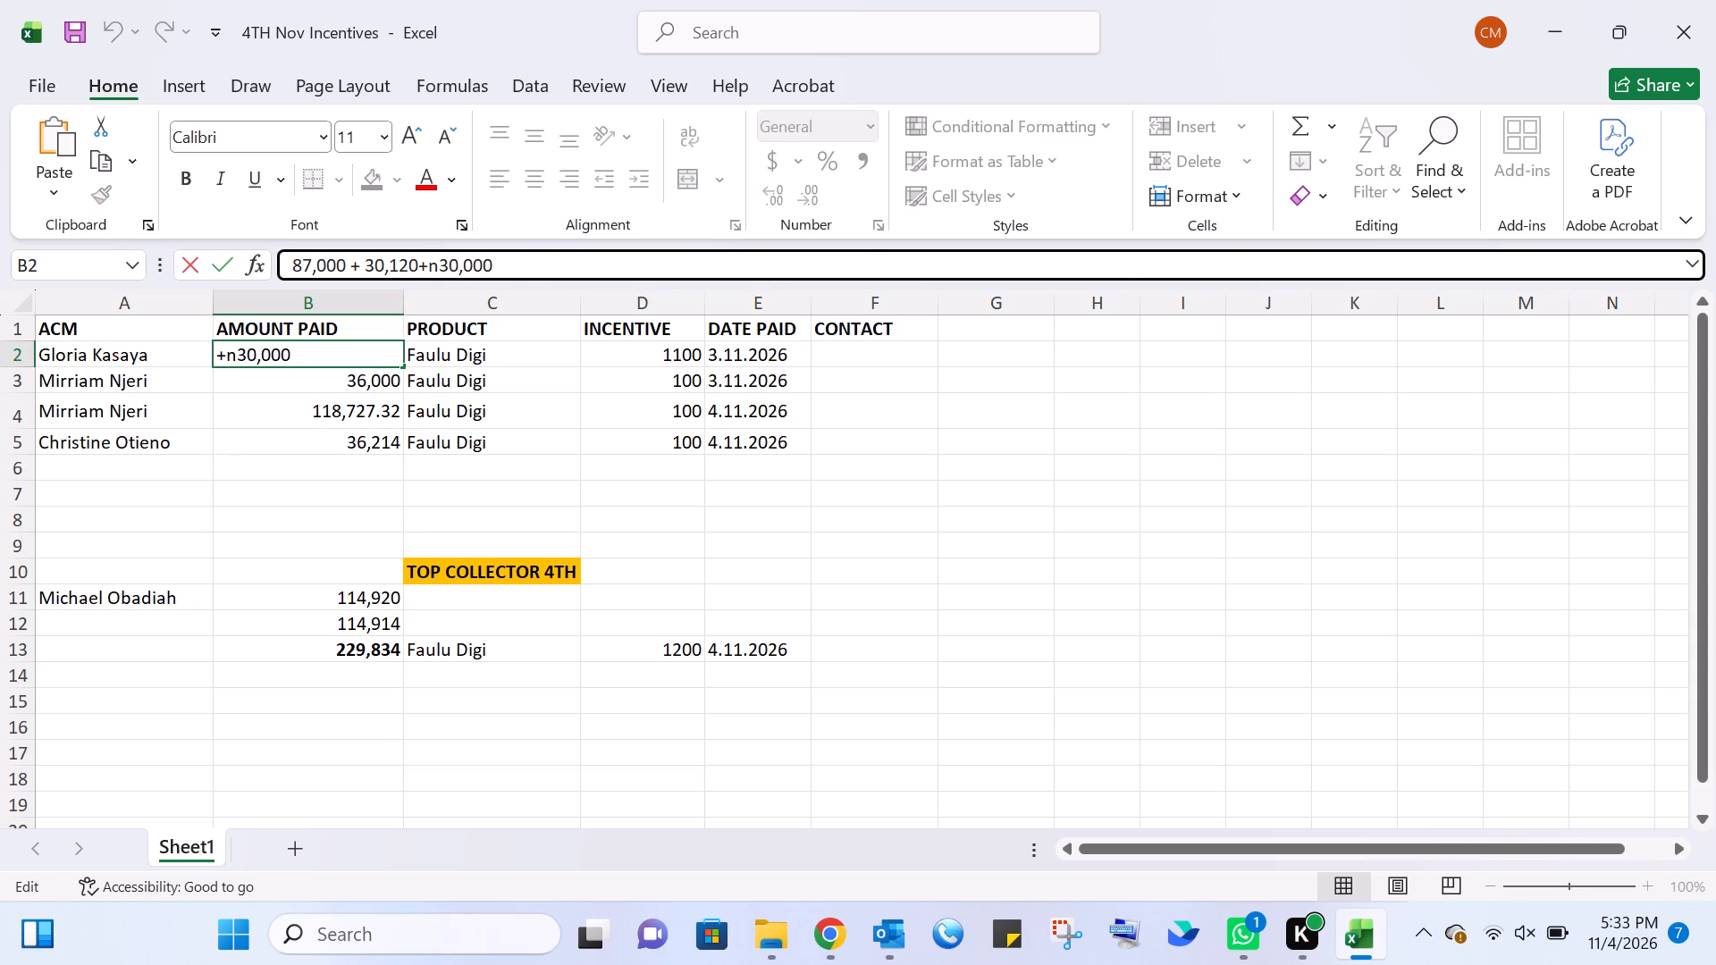
key("BackSpace")
left_click(417, 266)
key("space")
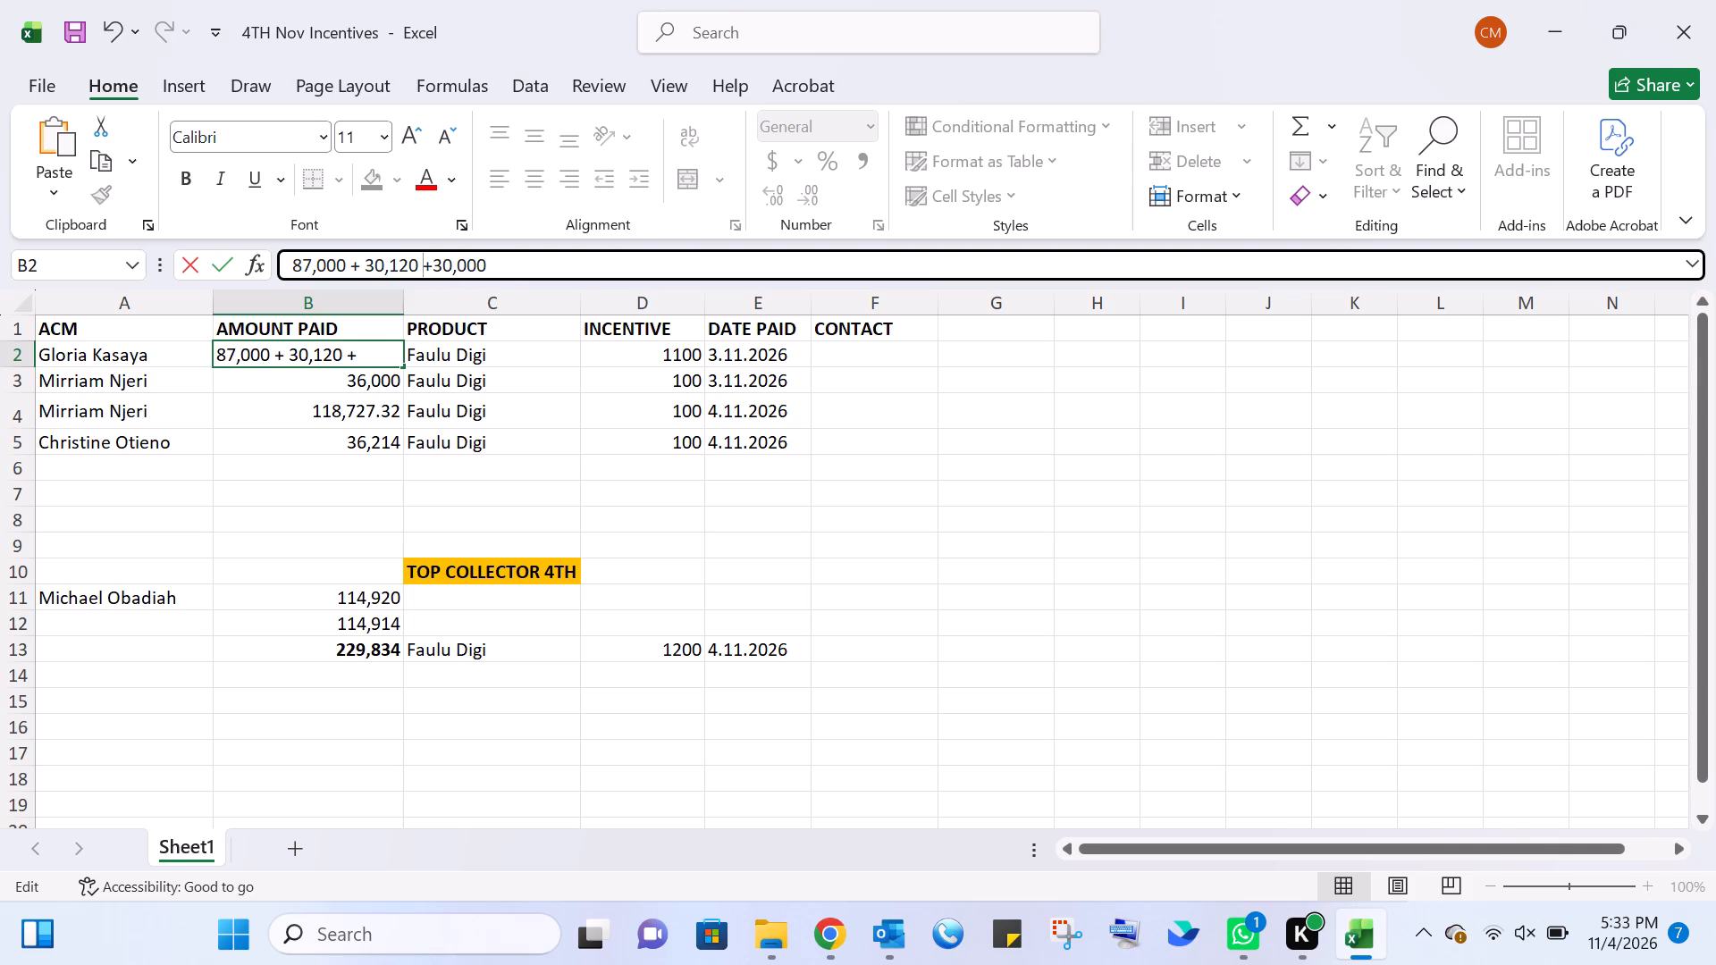
left_click(273, 534)
Widen the AMOUNT PAID column so the whole sum in B2 fits inside its cell.
left_click_drag(404, 300, 406, 303)
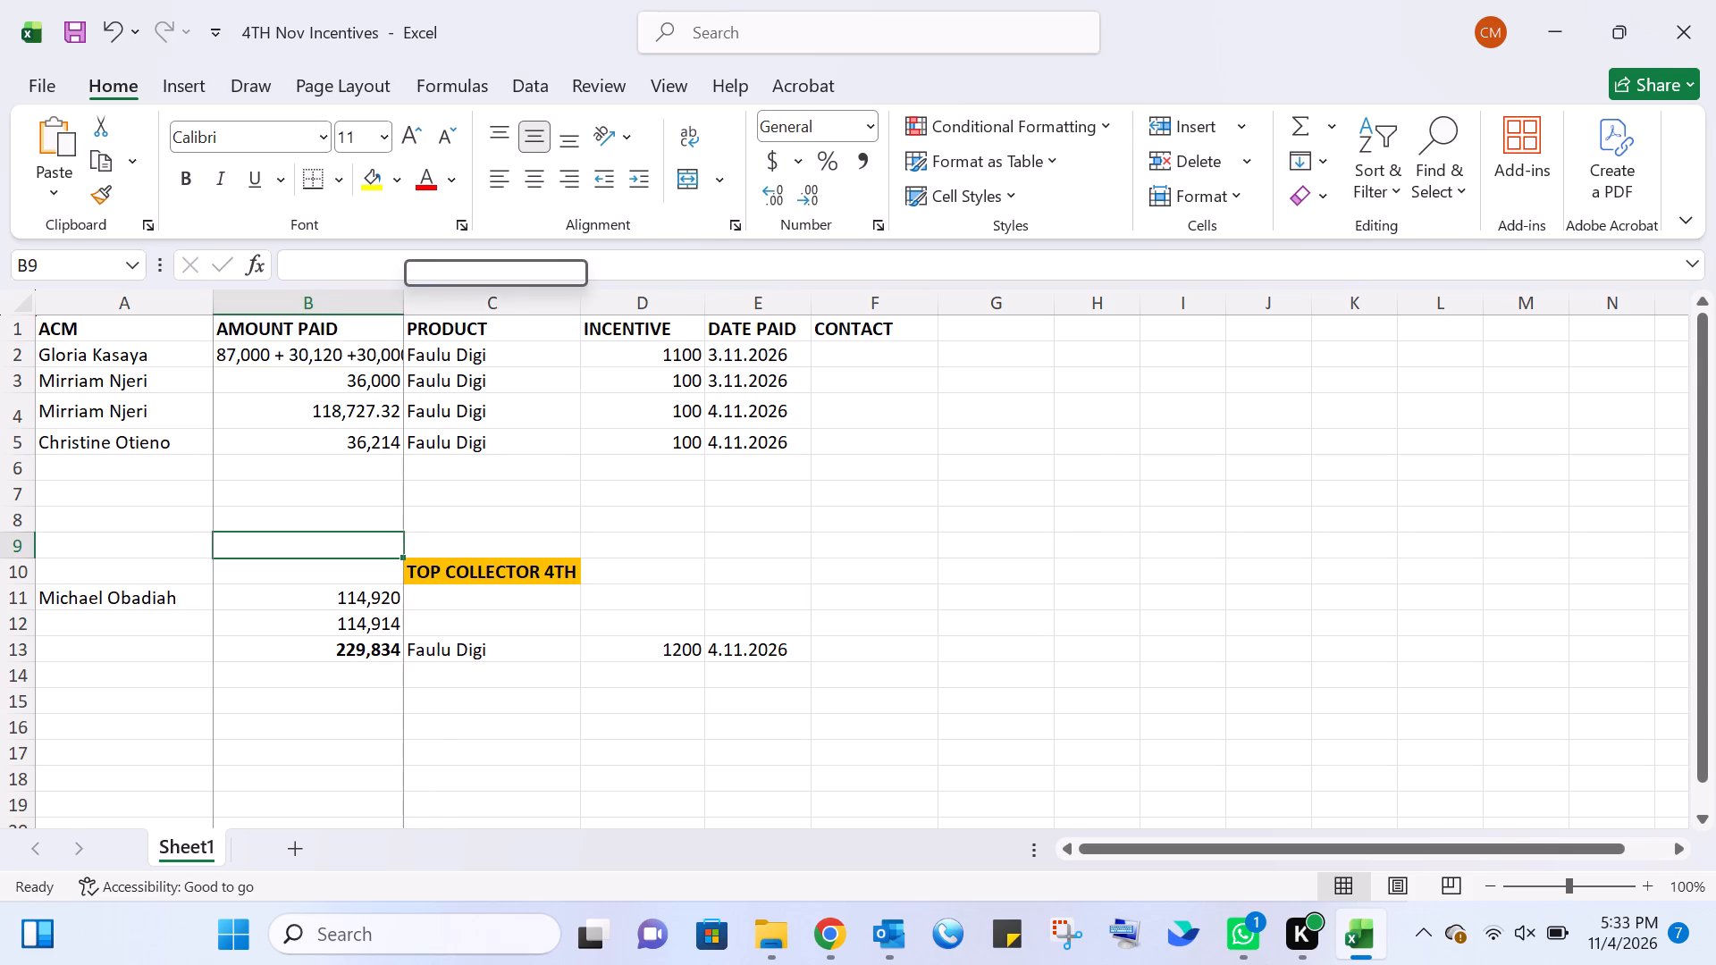
left_click_drag(406, 303, 442, 318)
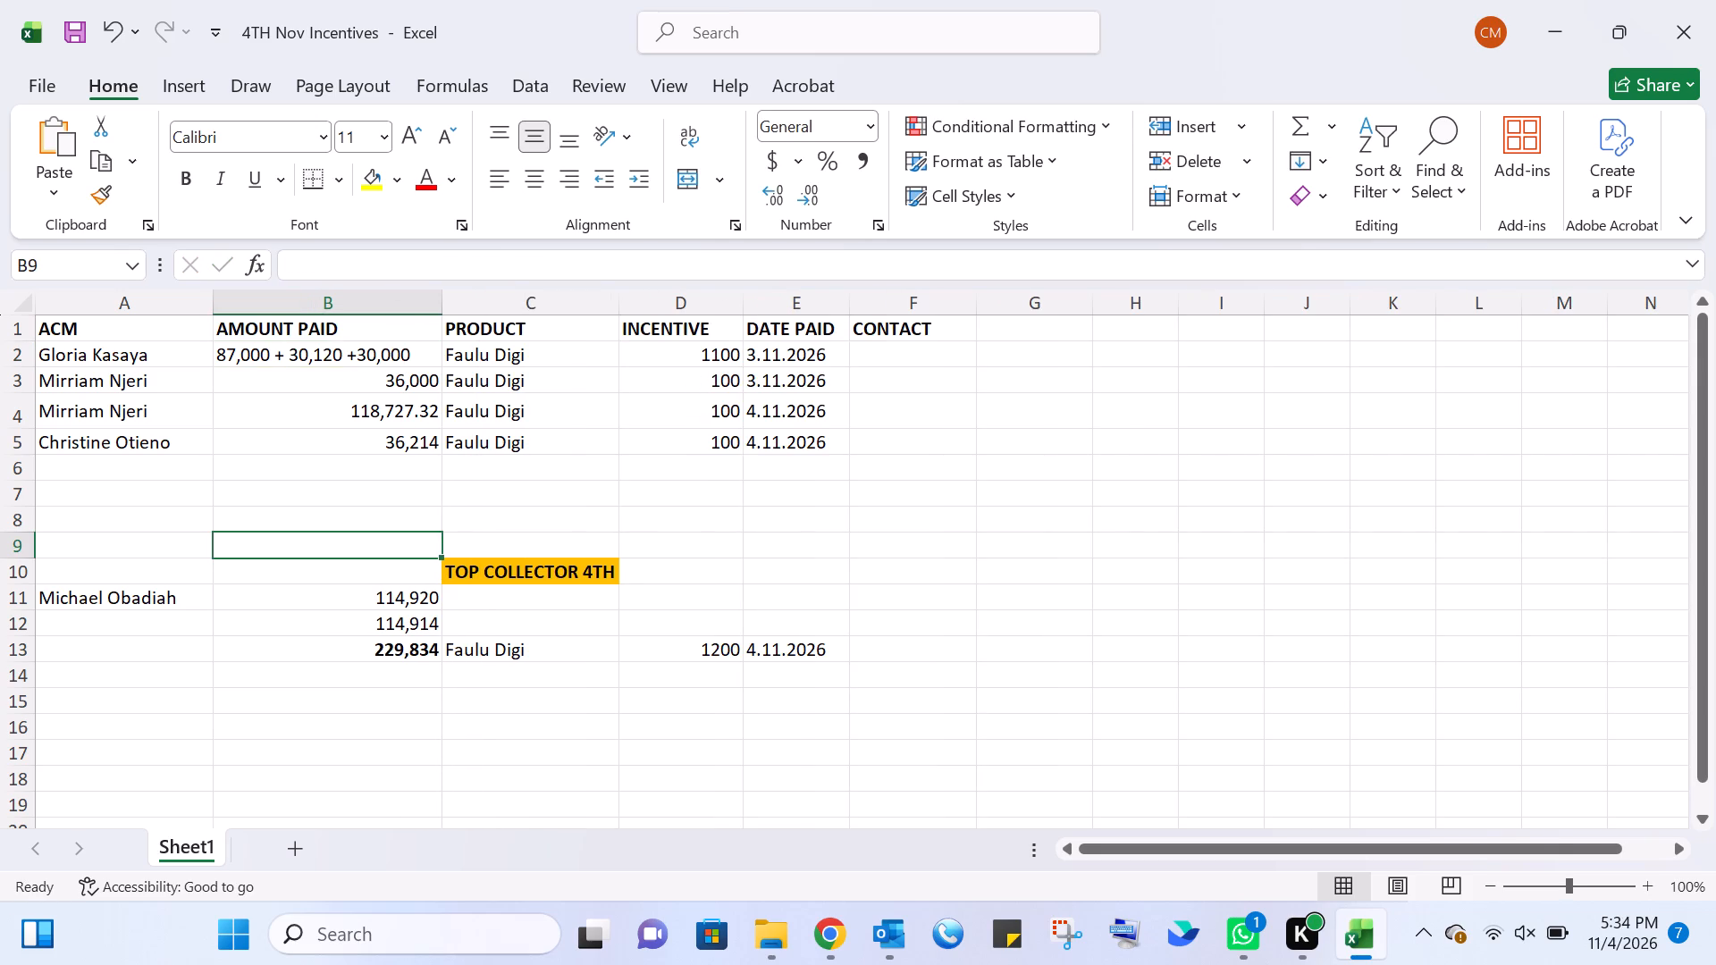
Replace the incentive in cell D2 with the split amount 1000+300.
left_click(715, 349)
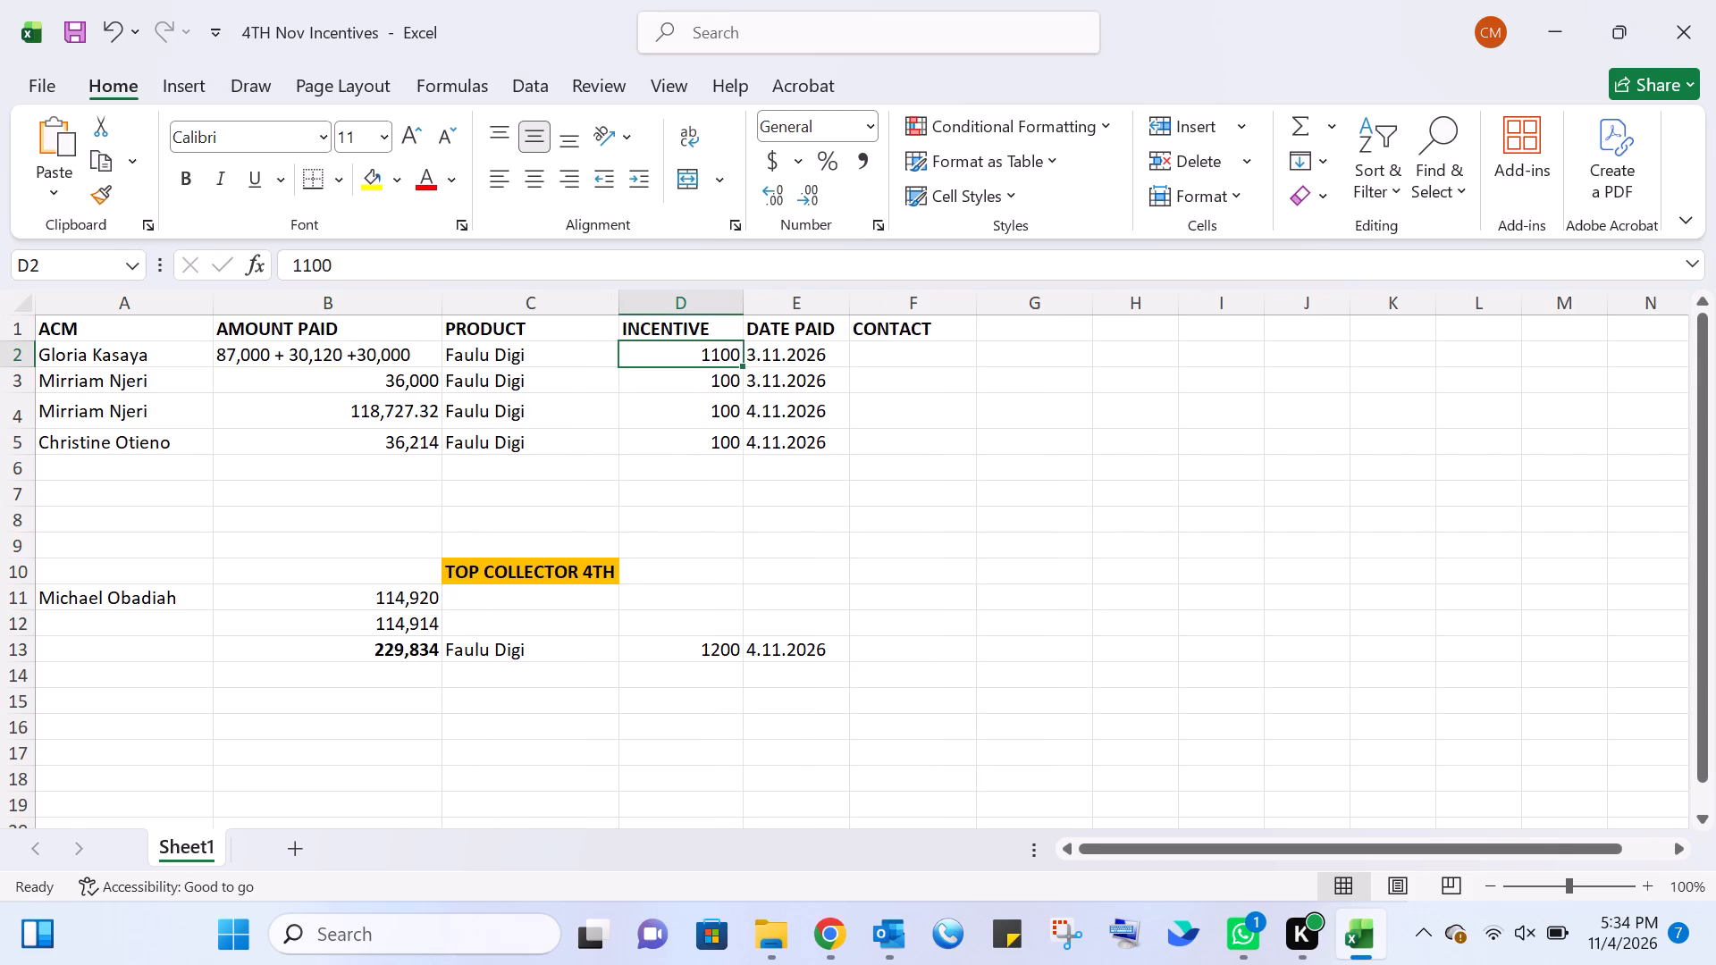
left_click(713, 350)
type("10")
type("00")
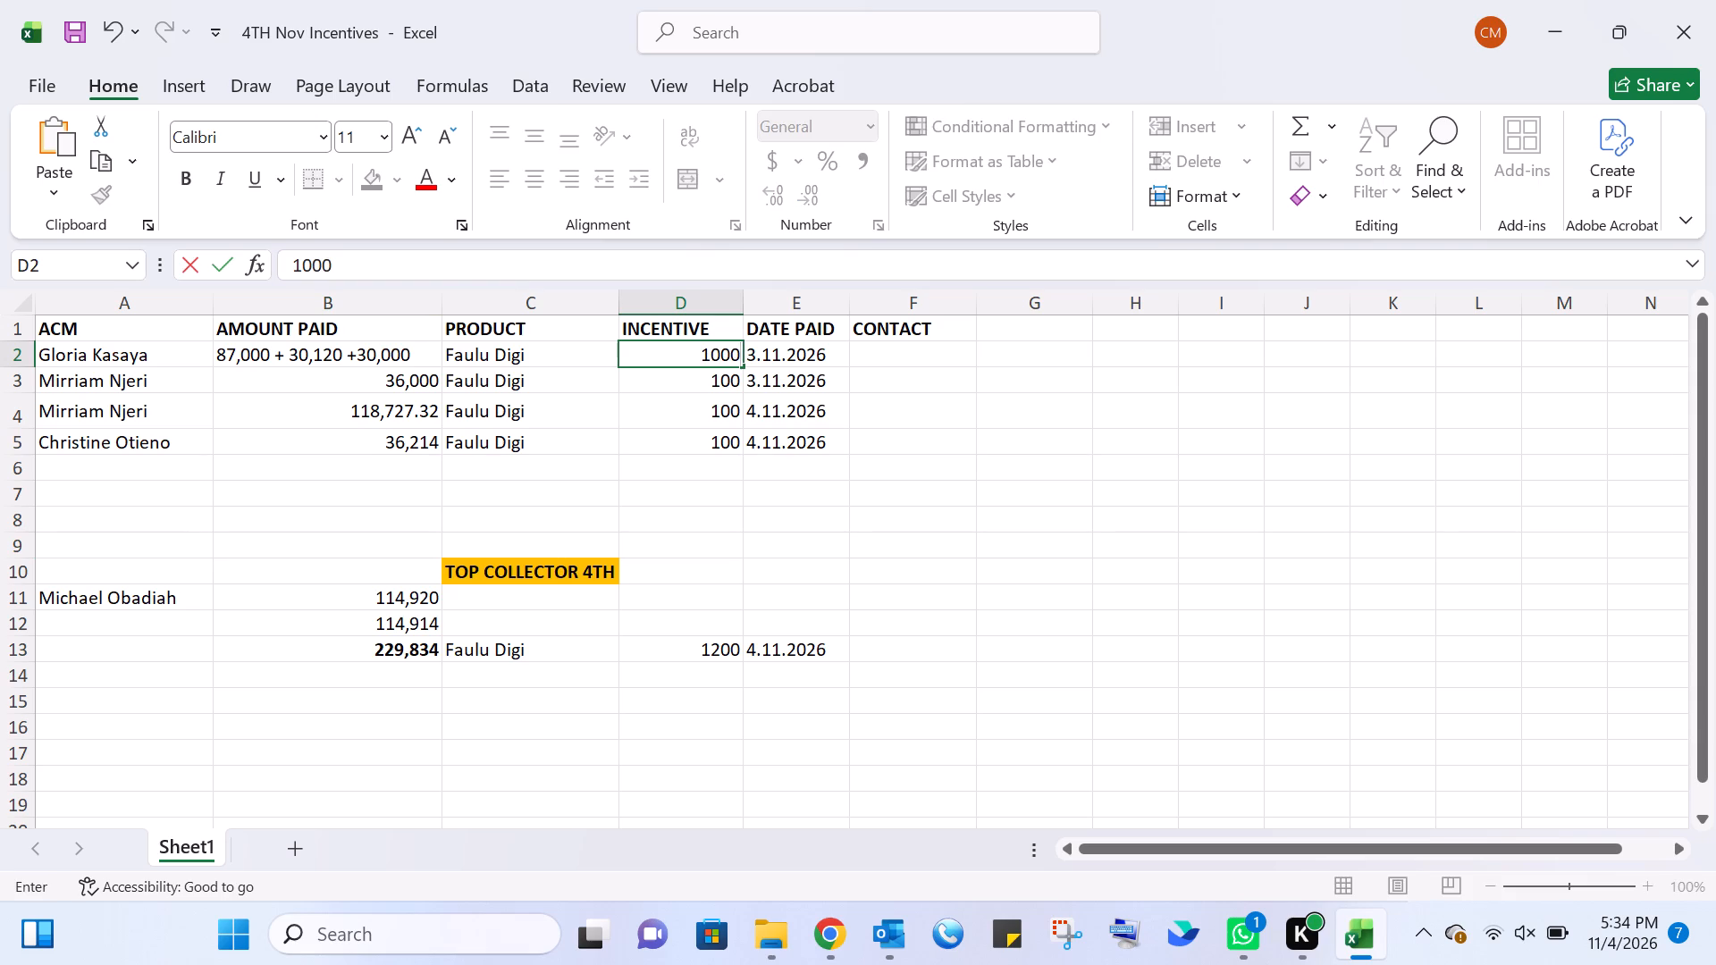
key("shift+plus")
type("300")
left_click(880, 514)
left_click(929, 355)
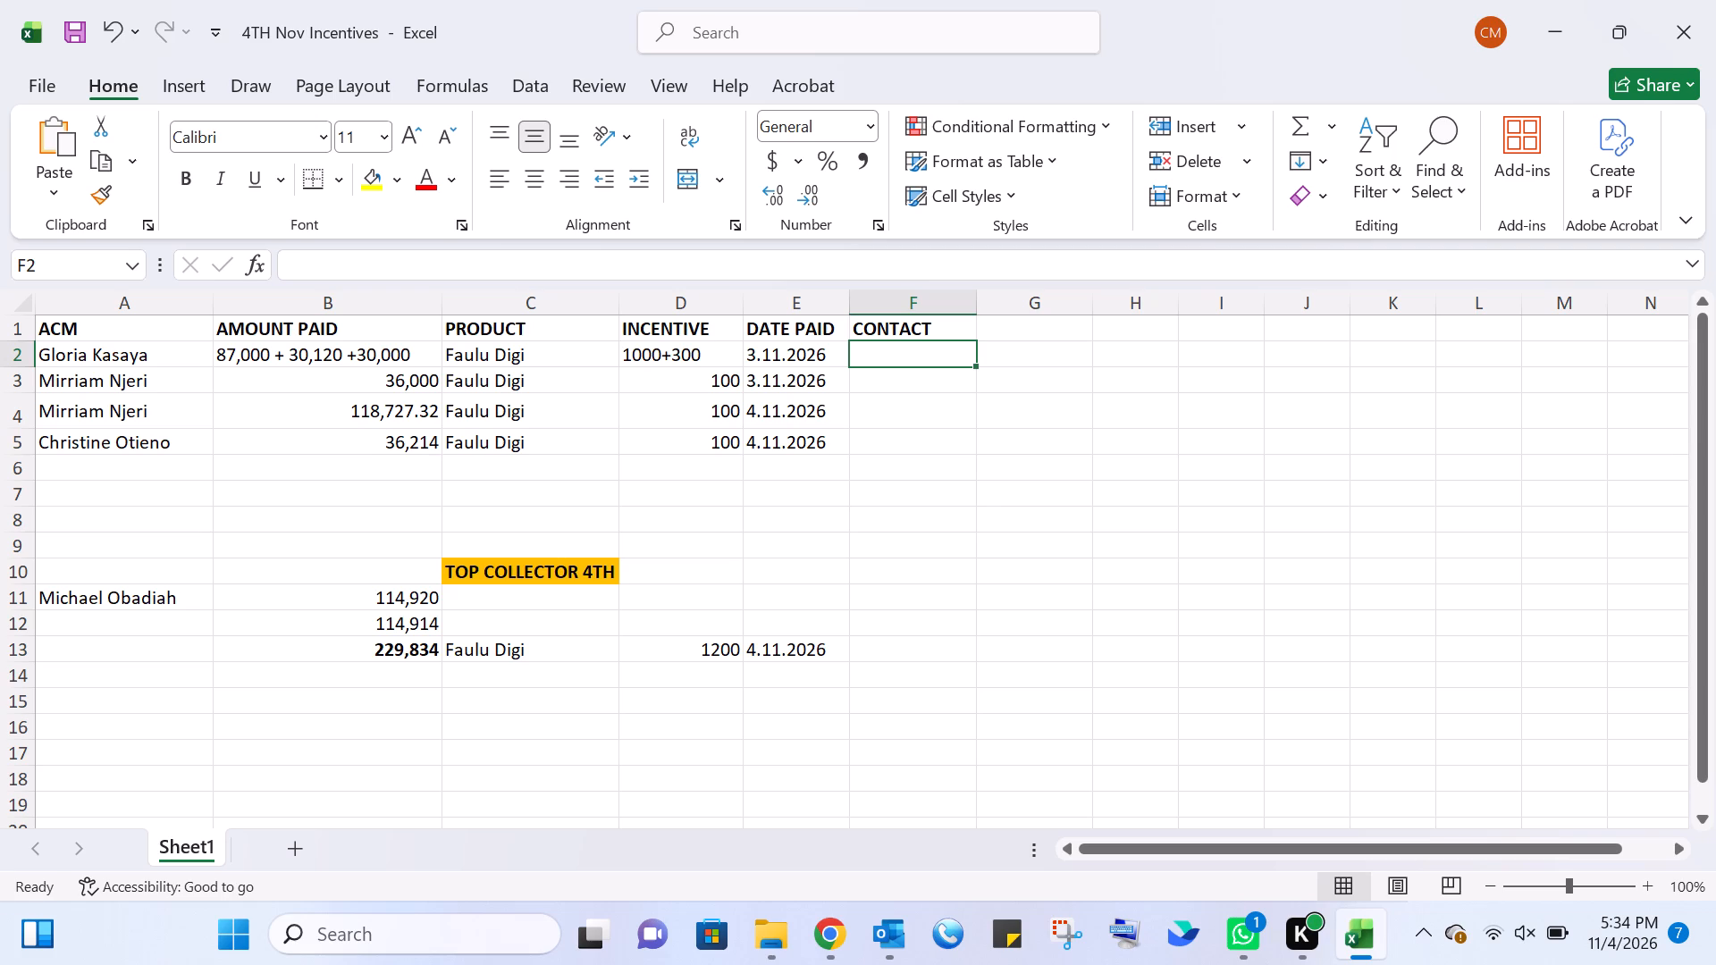
Set the incentive in cell D2 to the single figure 1100.
double_click(716, 352)
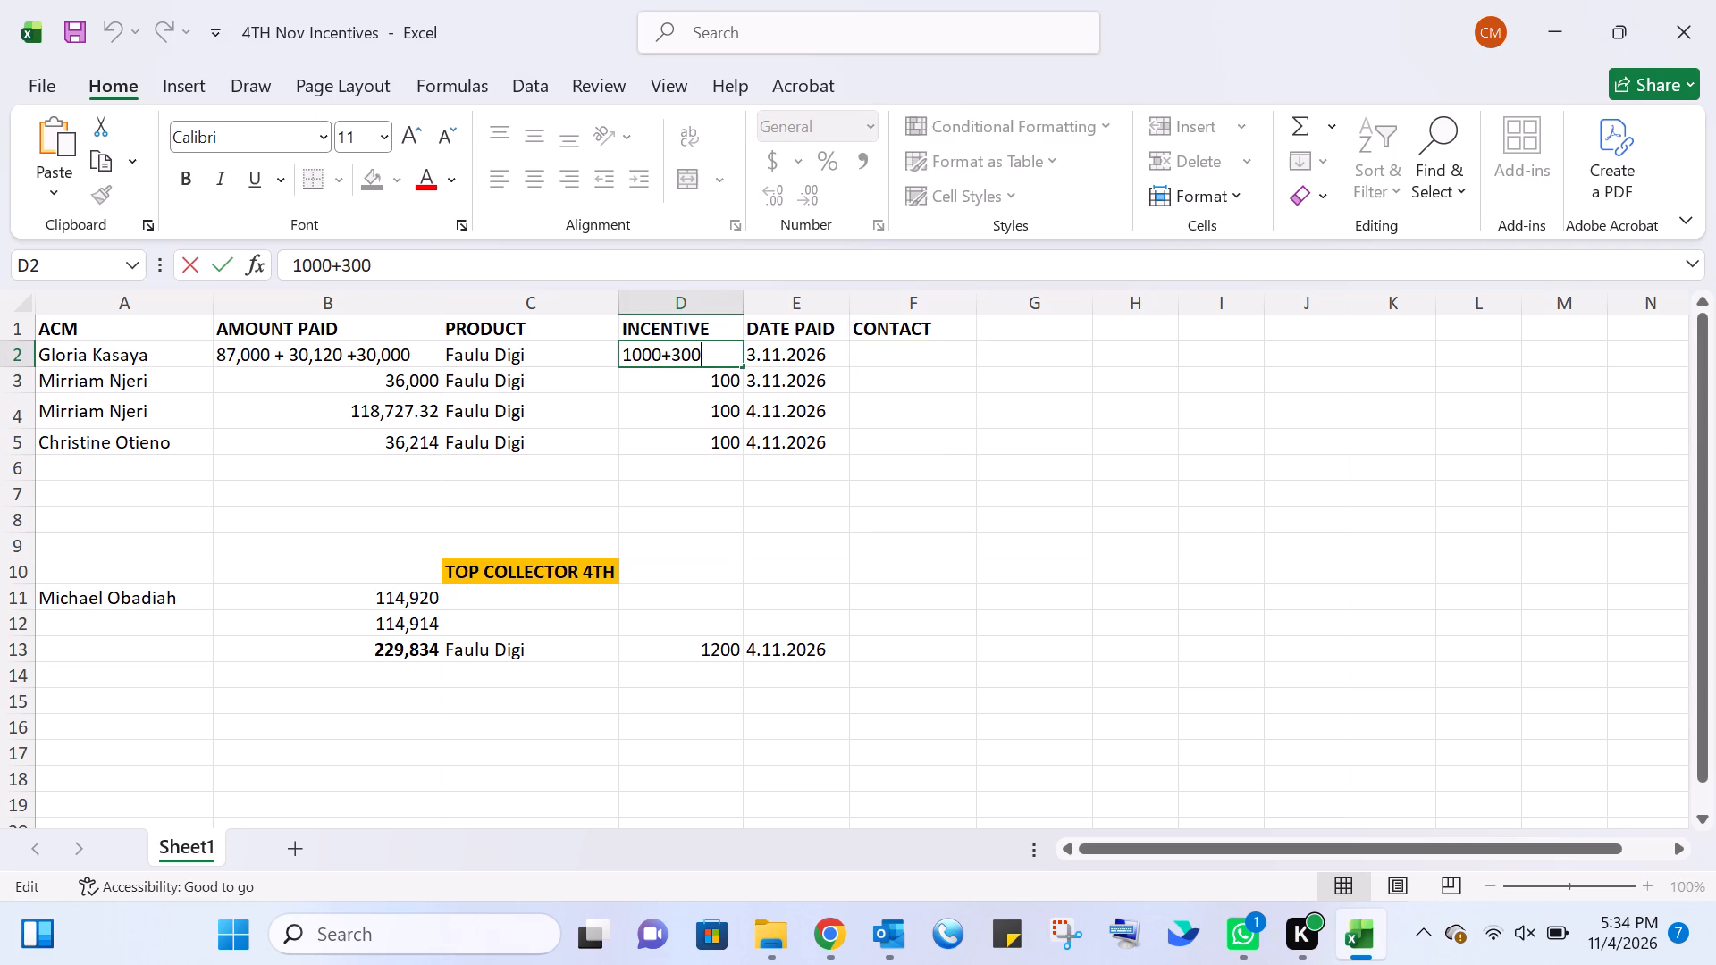
key("BackSpace")
key("BackSpace")
key("BackSpace")
key("BackSpace")
key("BackSpace")
key("BackSpace")
key("BackSpace")
type("100")
Remove the last amount, 30,000, from the sum in cell B2.
double_click(425, 353)
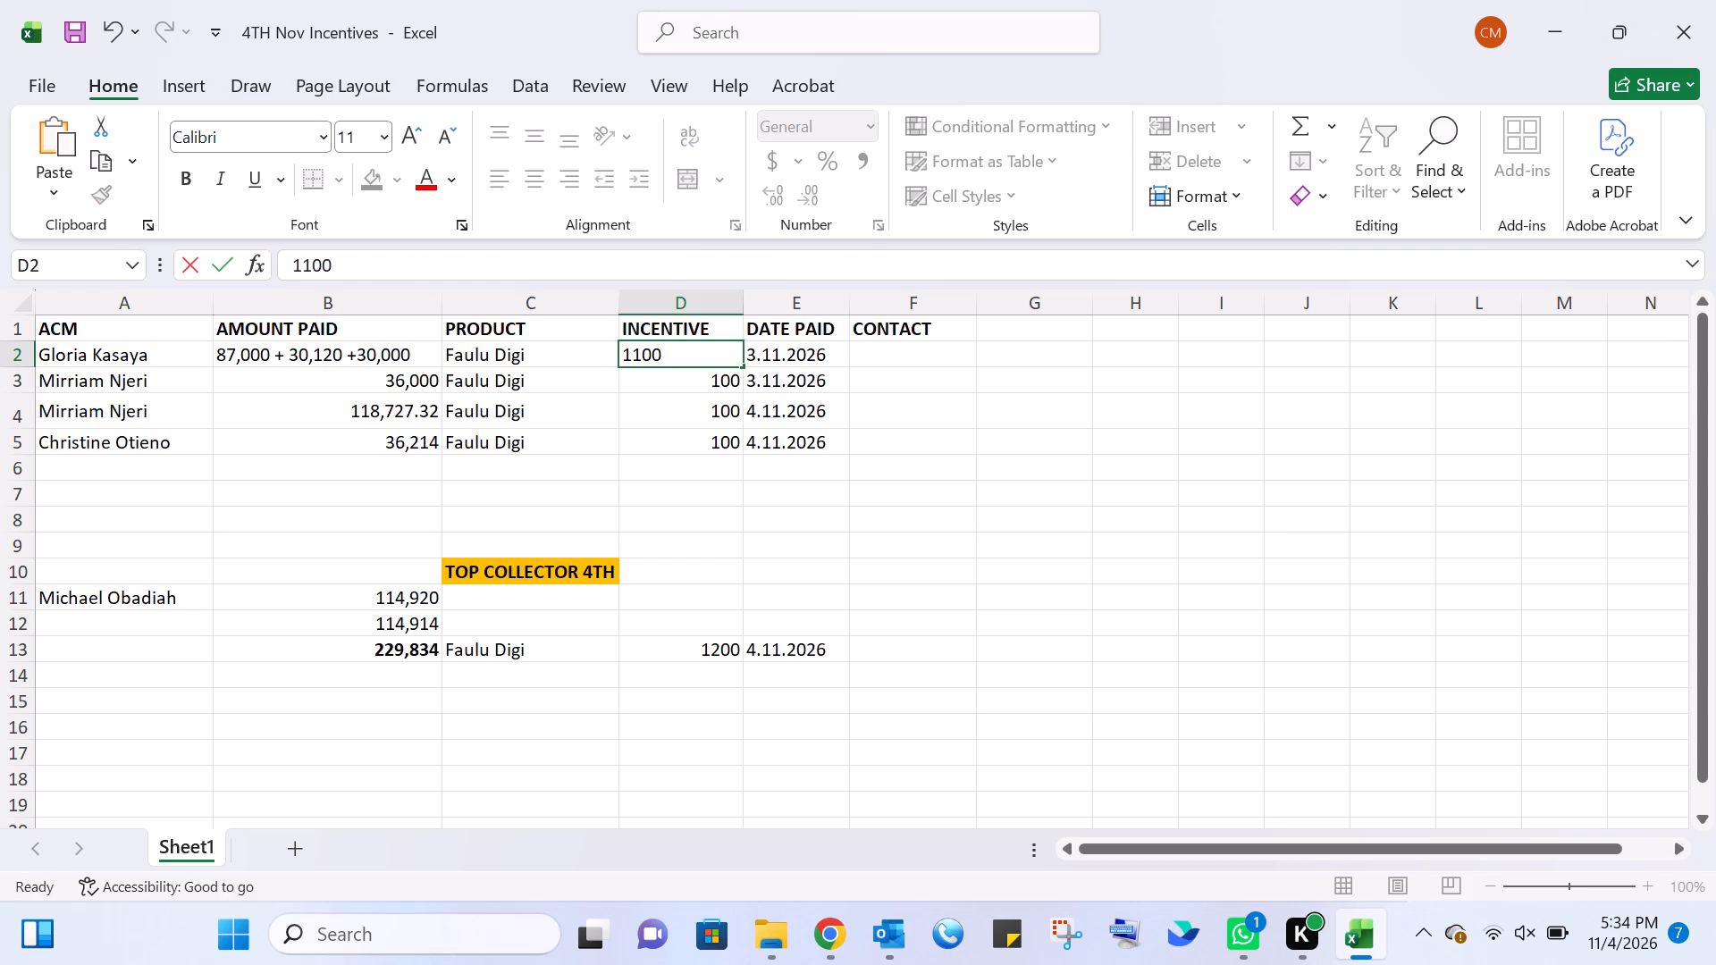
key("BackSpace")
key("BackSpace")
key("BackSpace")
key("BackSpace")
key("BackSpace")
key("BackSpace")
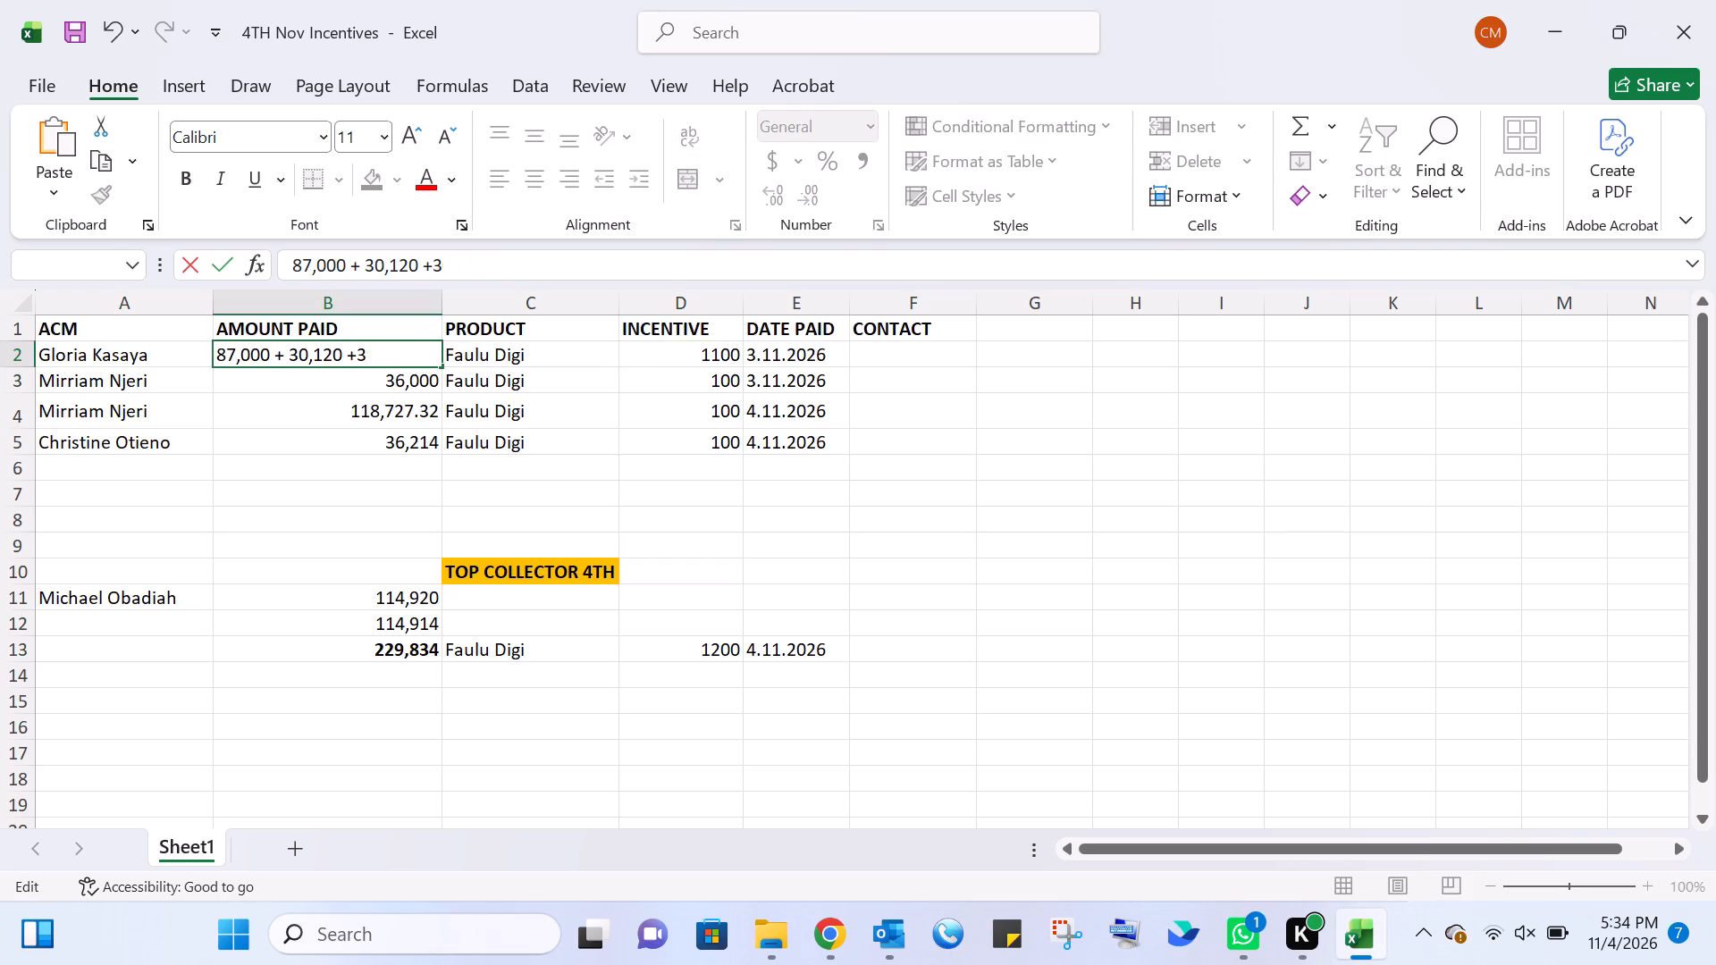
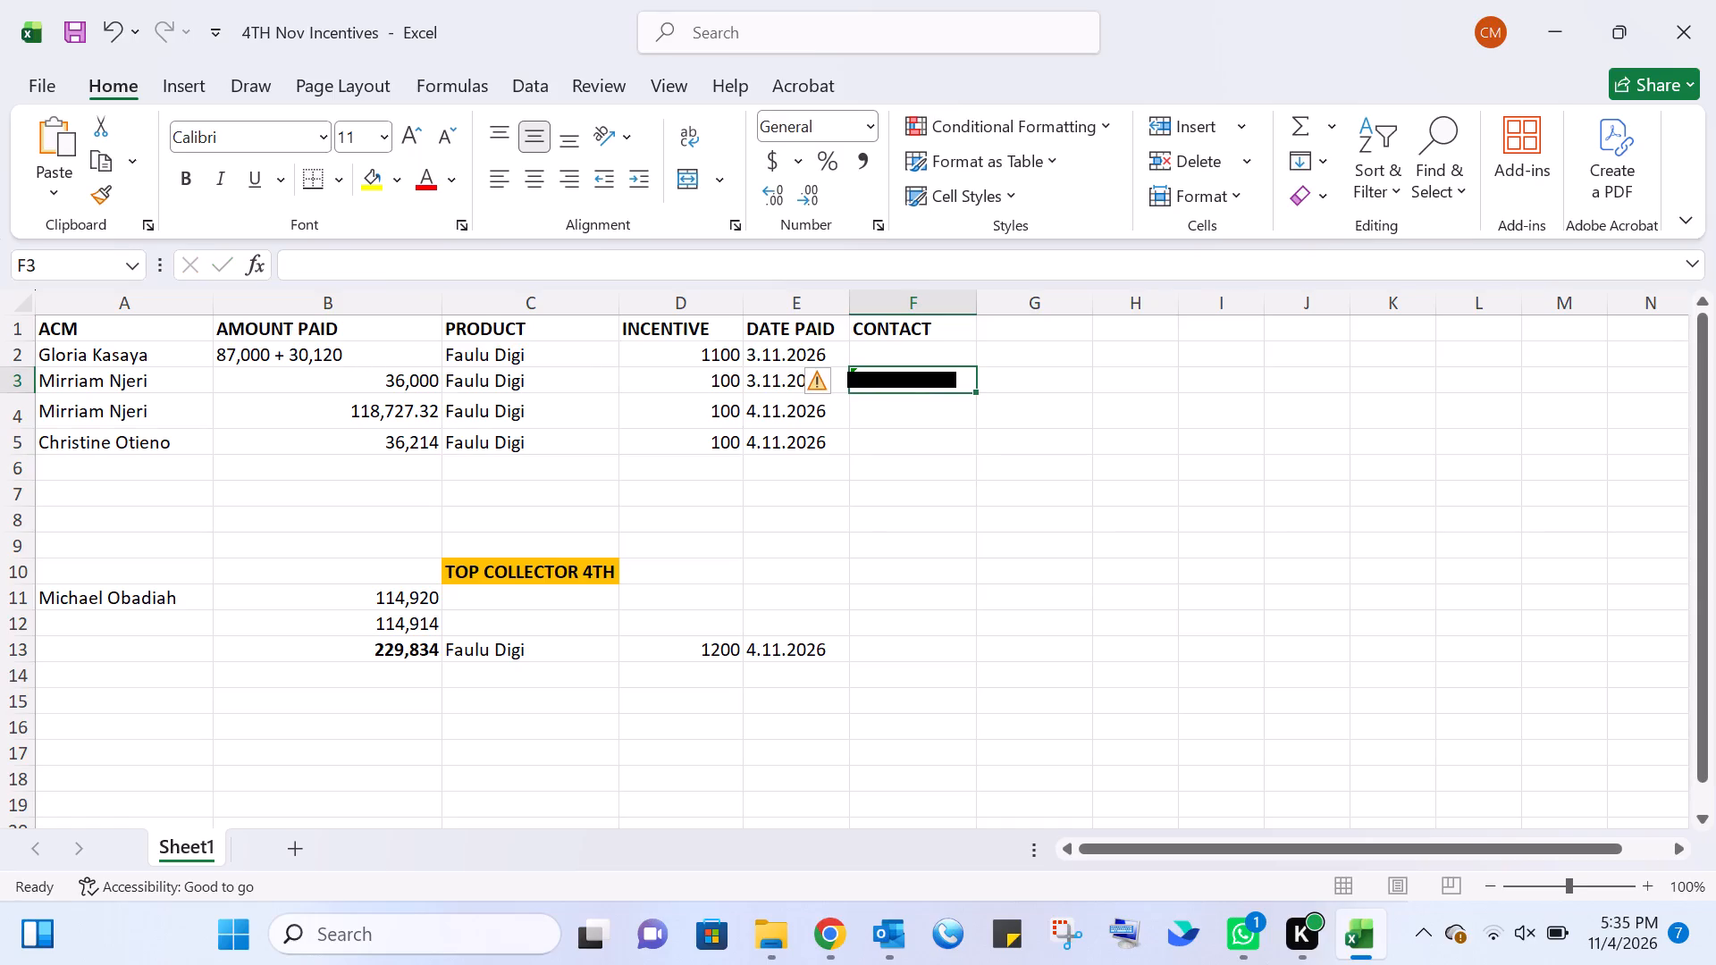
Fill the contact number from cell F3 down into F4 as an exact copy for the same collector.
left_click_drag(973, 390, 967, 418)
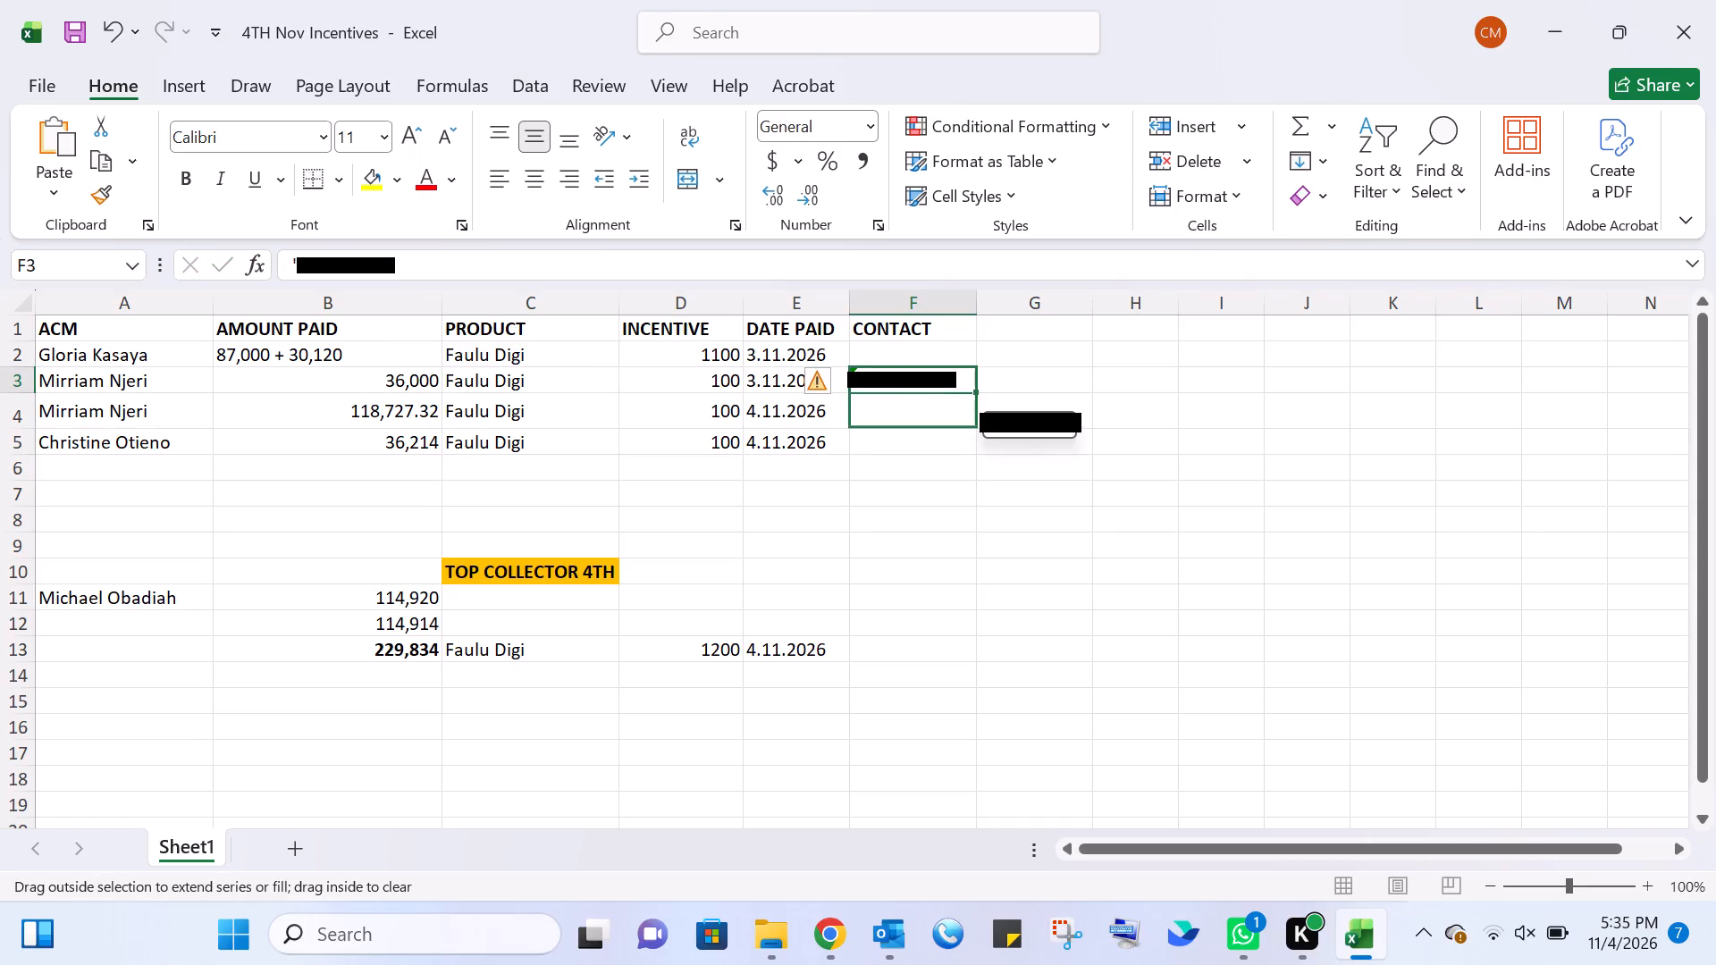
left_click_drag(967, 418, 969, 418)
left_click(993, 444)
left_click(980, 477)
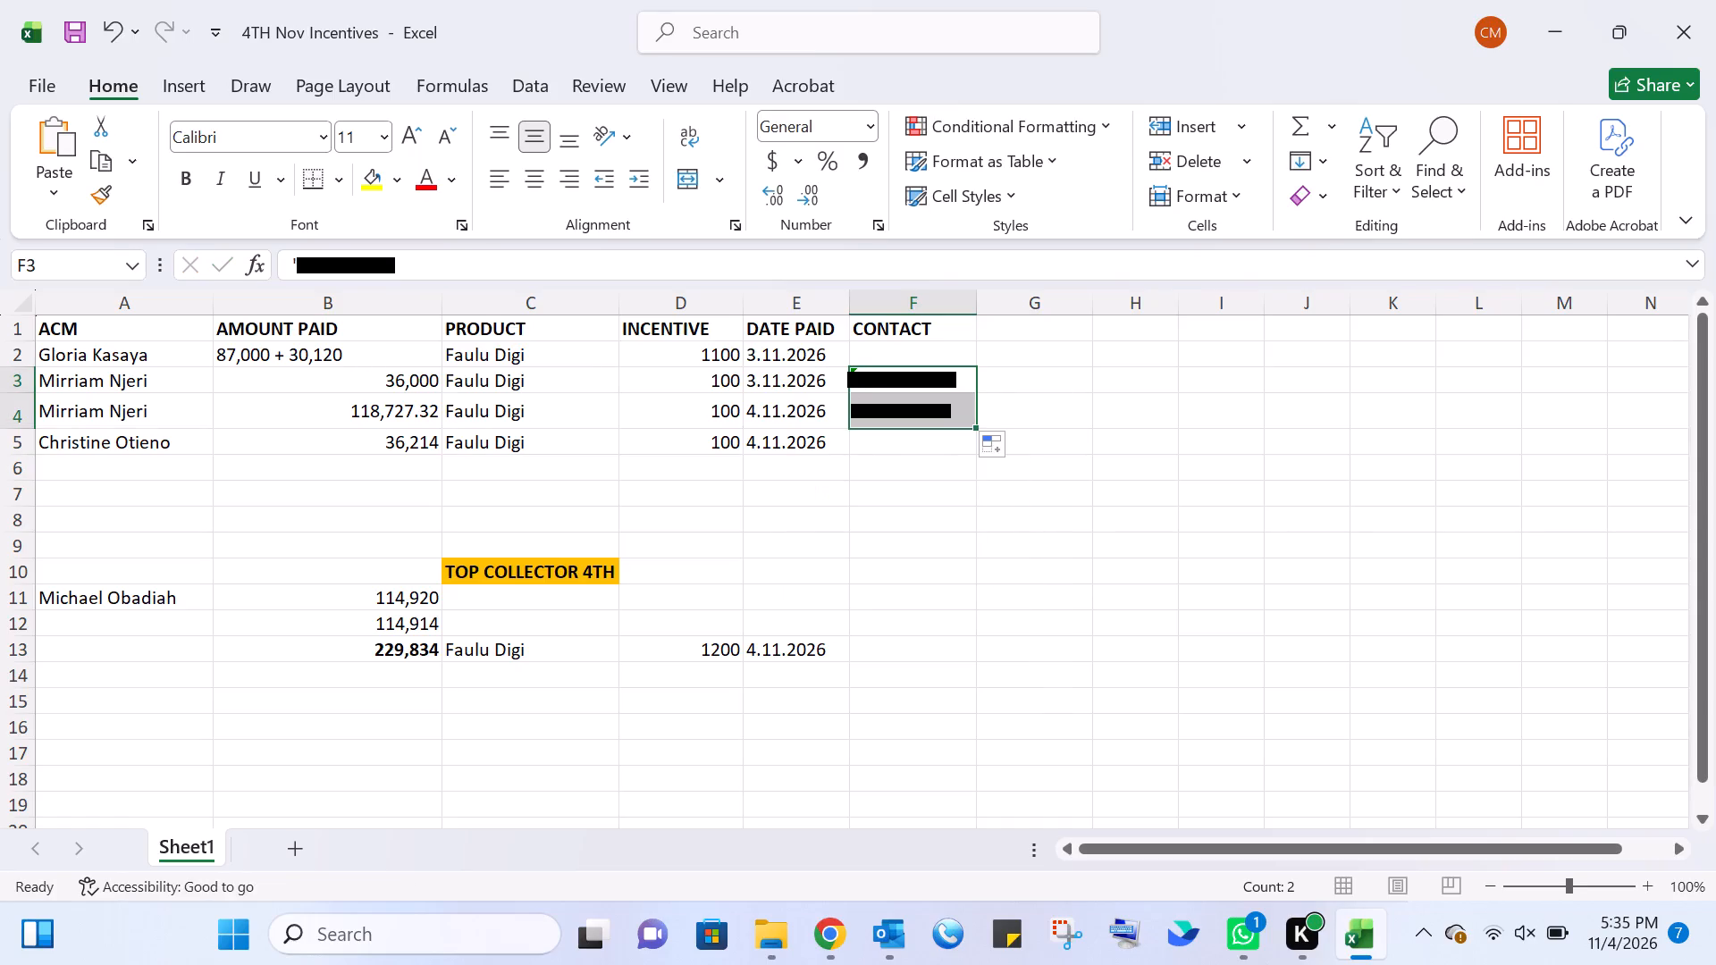
Enter the collector's contact number as text in cell F5 of the CONTACT column.
left_click(955, 448)
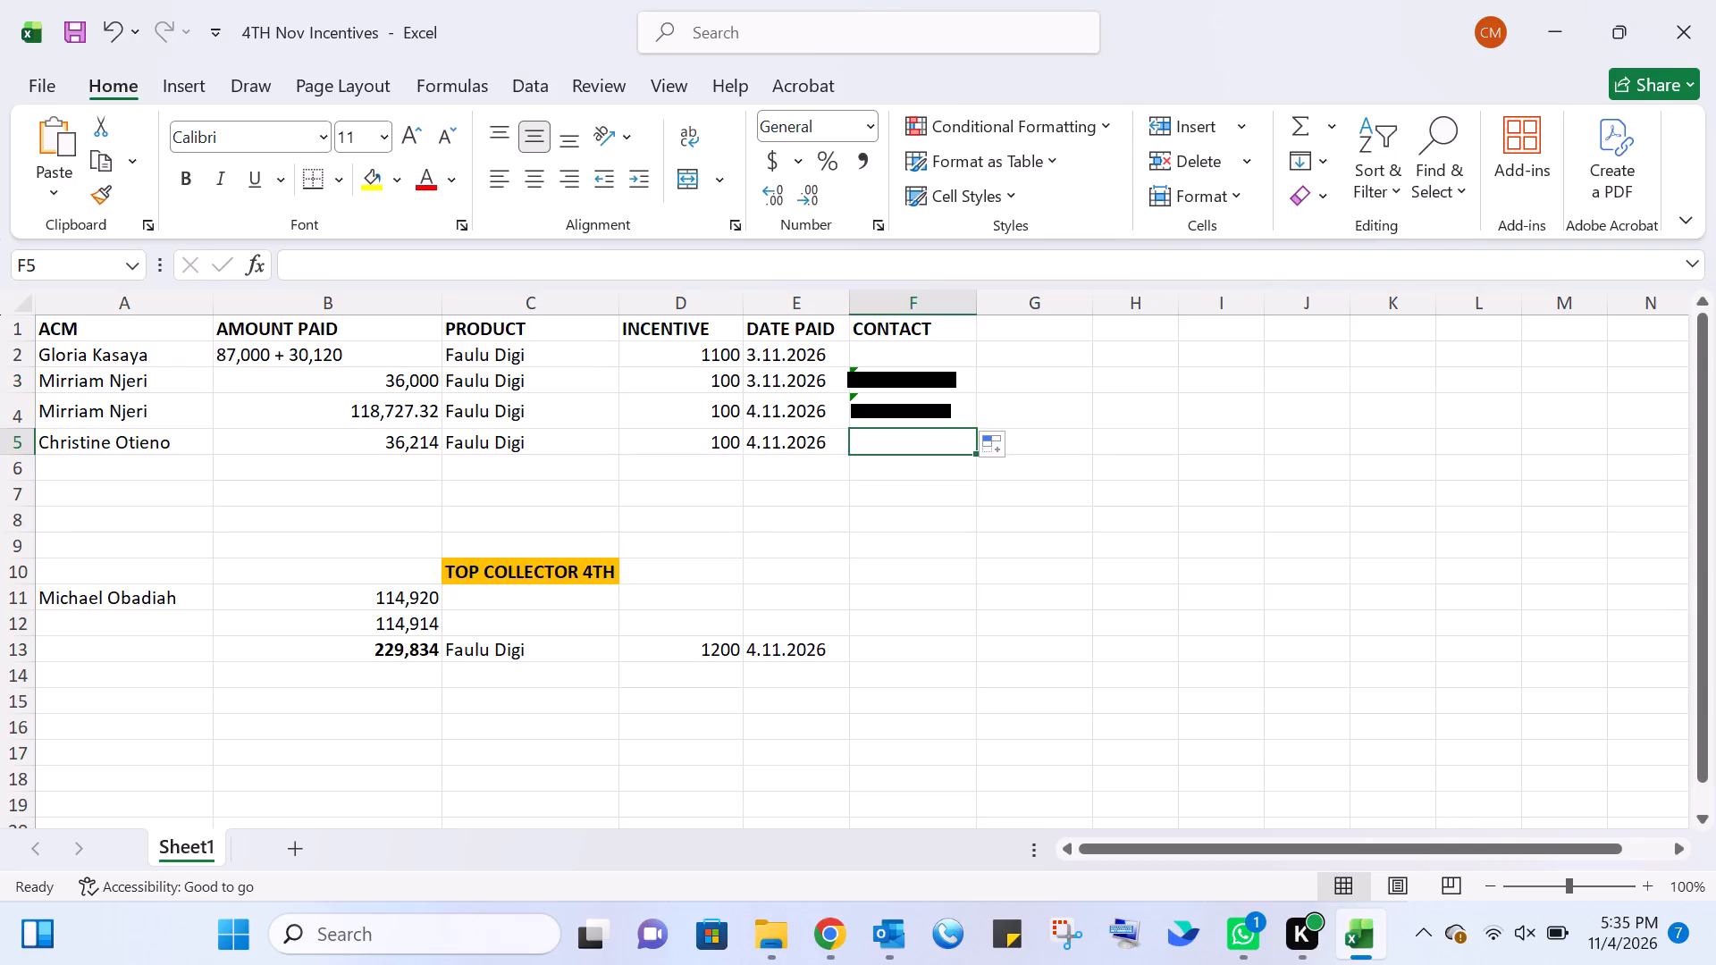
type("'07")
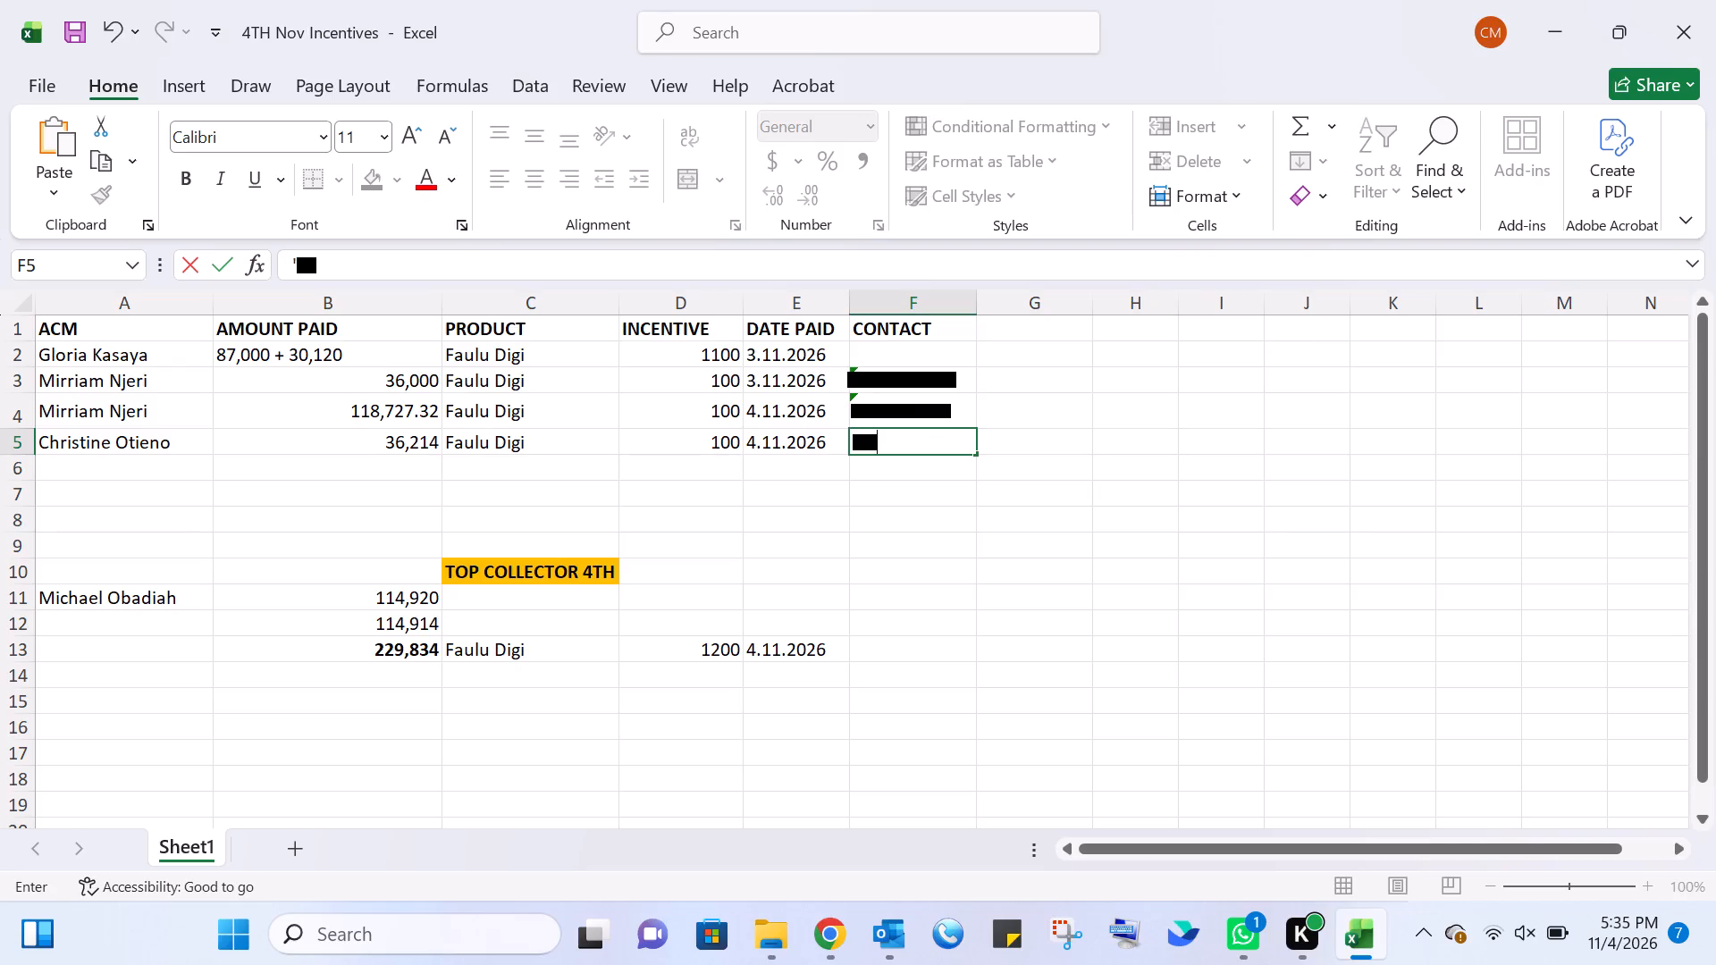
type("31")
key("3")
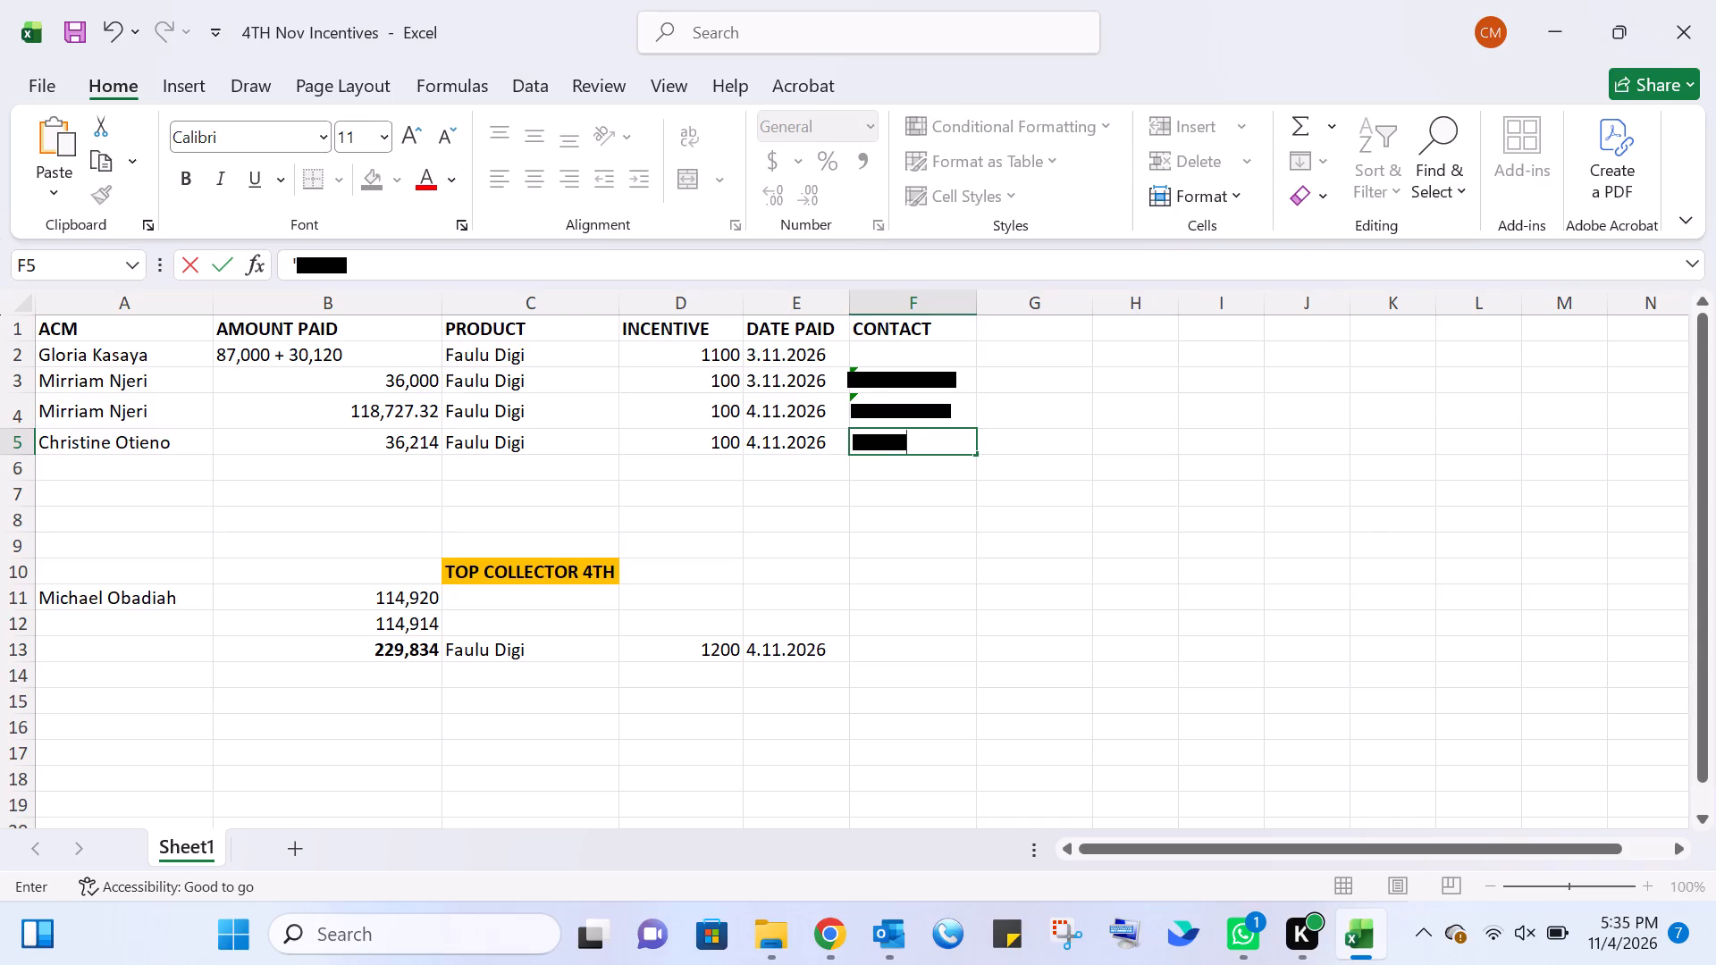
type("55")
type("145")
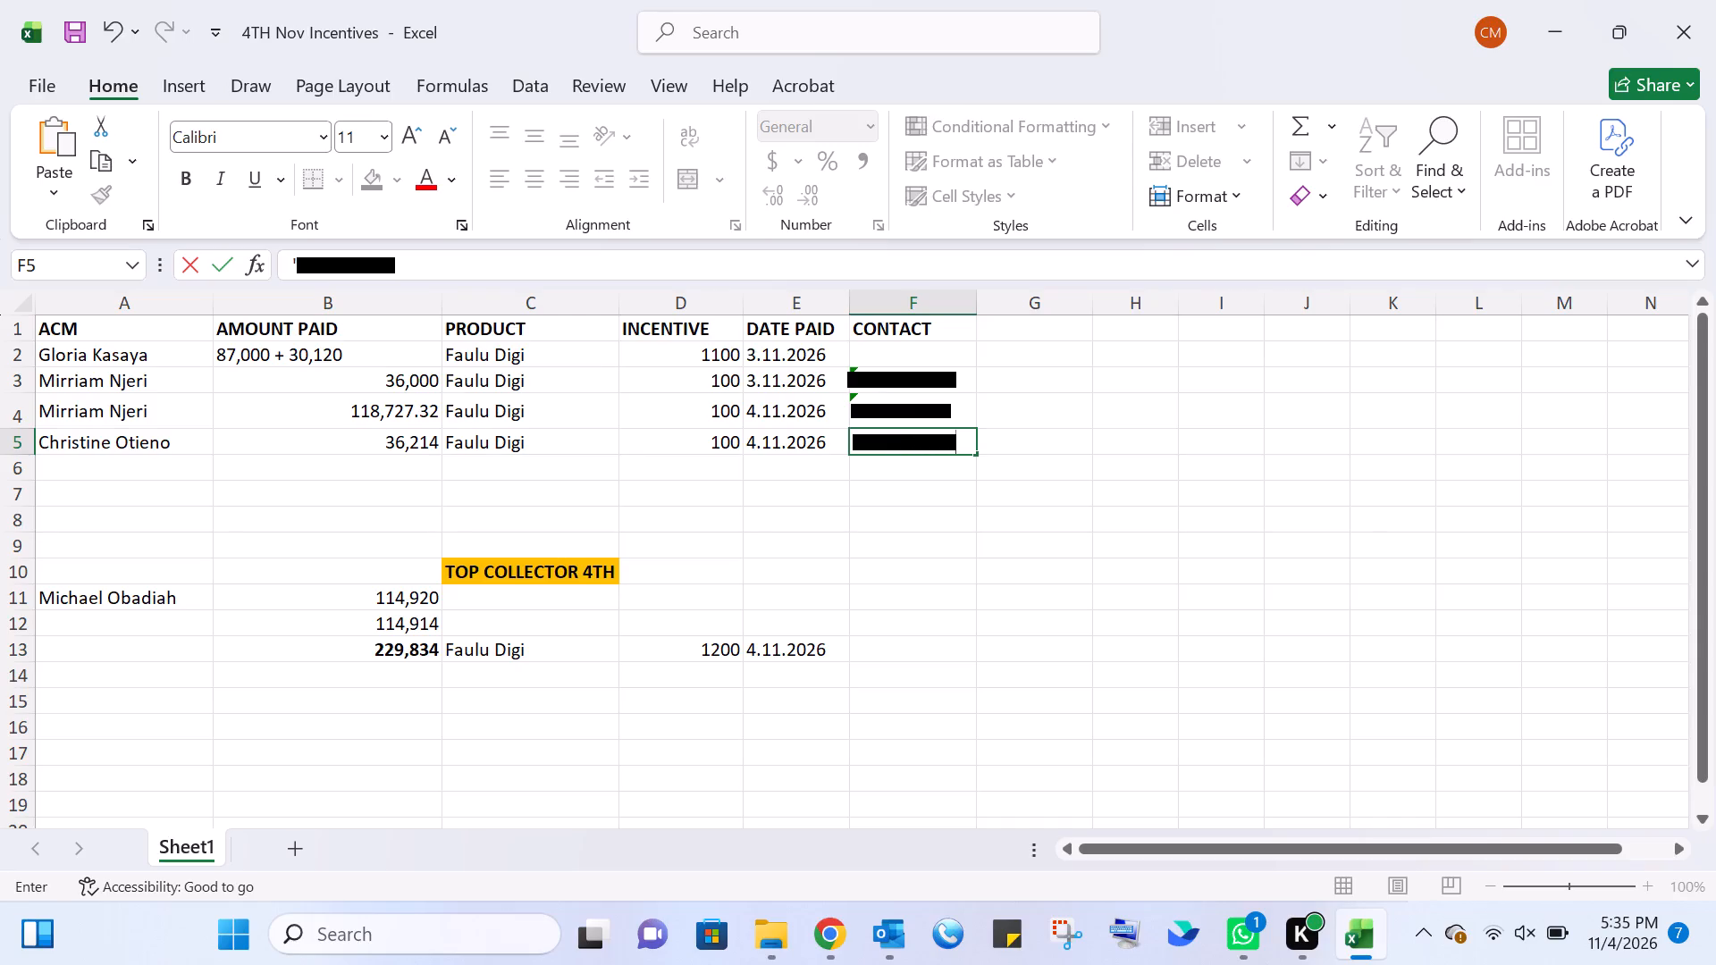
left_click(924, 595)
Select the empty CONTACT cell F2 for the first 3.11.2026 entry.
left_click(903, 351)
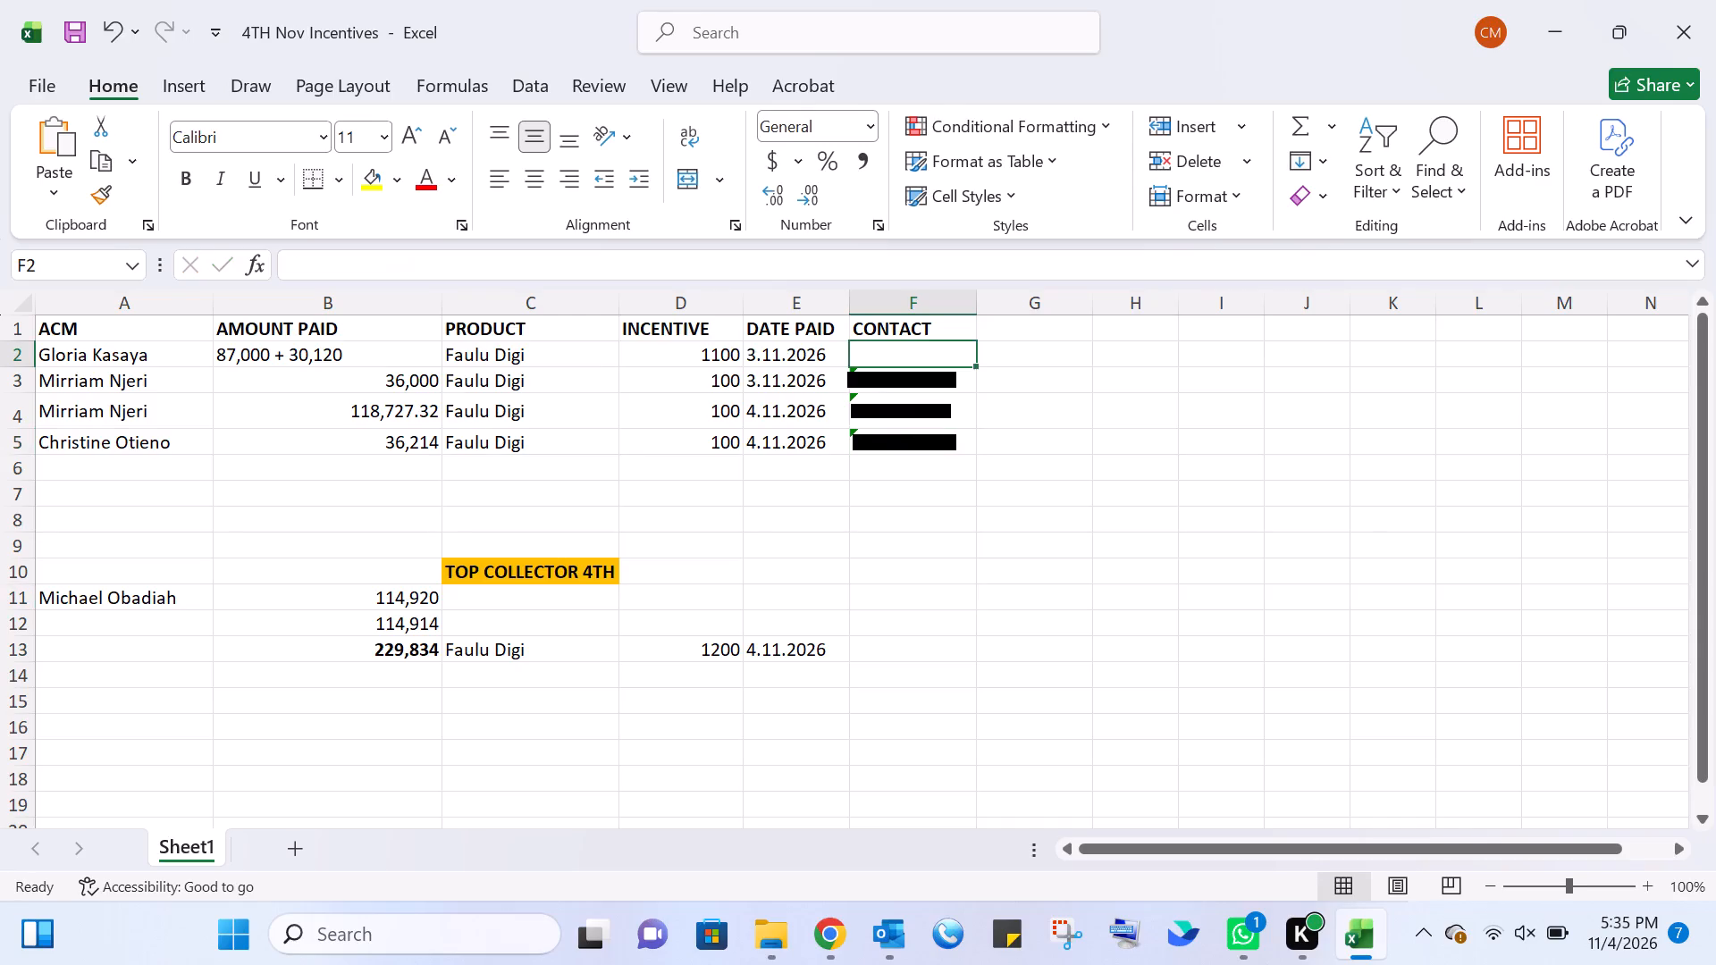